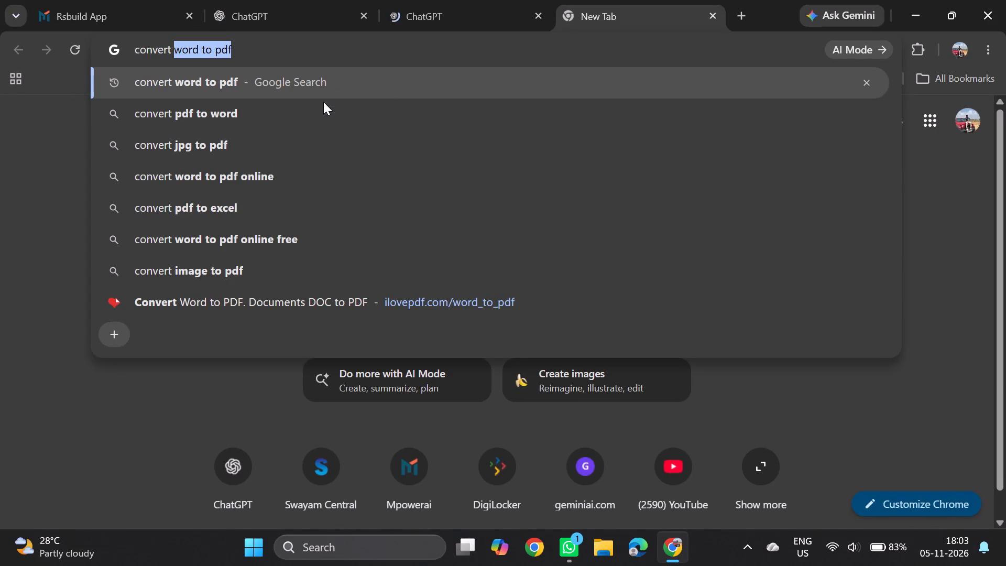
# Search the web for "convert pdf to word" and open iLovePDF's online PDF to Word converter.
pyautogui.click(318, 116)
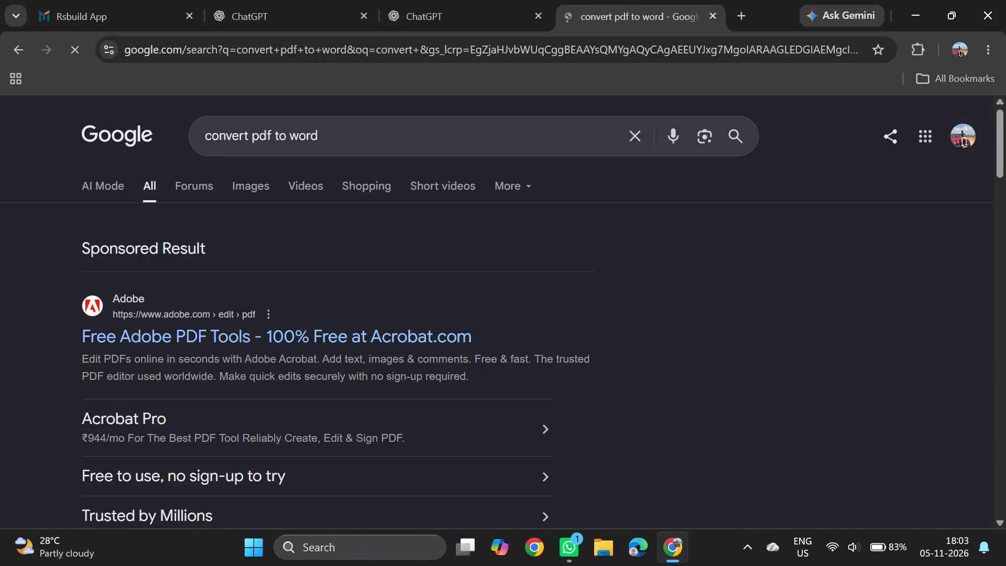
pyautogui.scroll(-3, 261, 315)
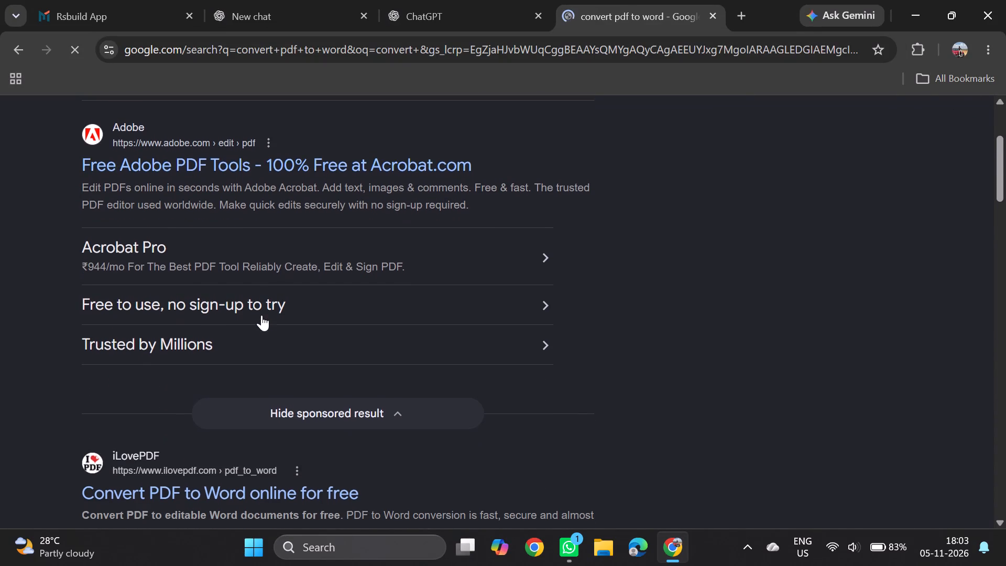
pyautogui.click(216, 484)
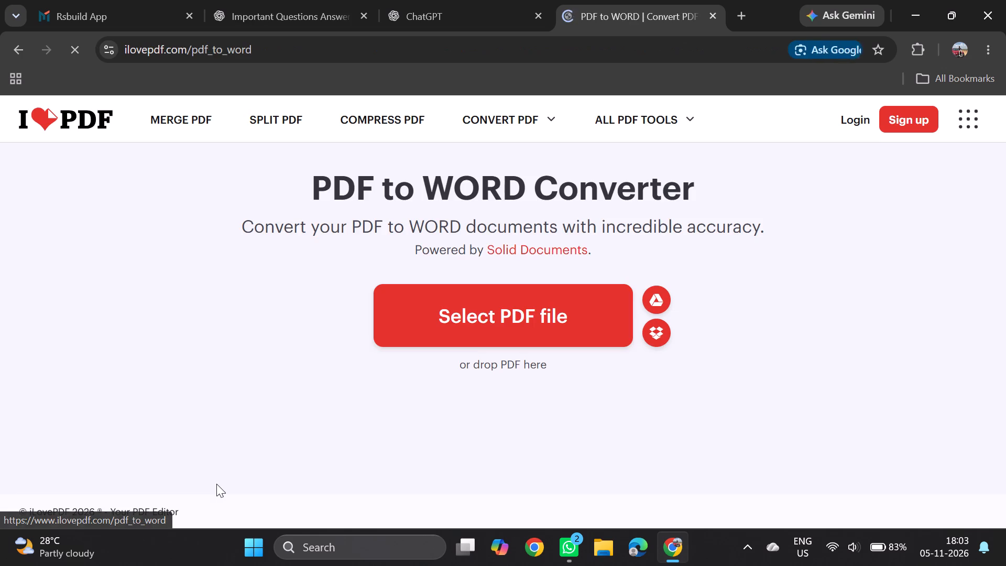
# Load today's student abstract PDF from the Downloads folder into the converter.
pyautogui.click(473, 319)
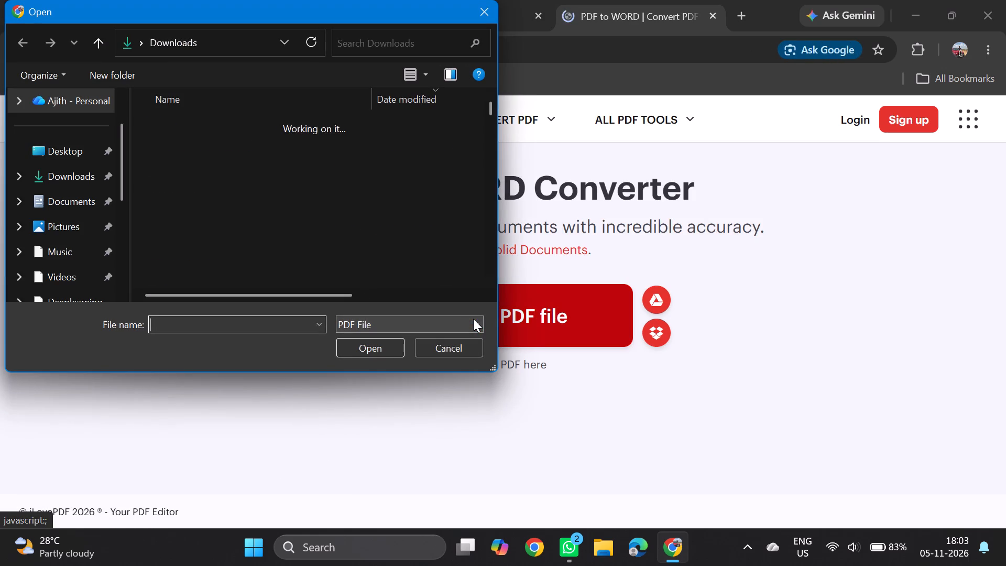
pyautogui.click(274, 149)
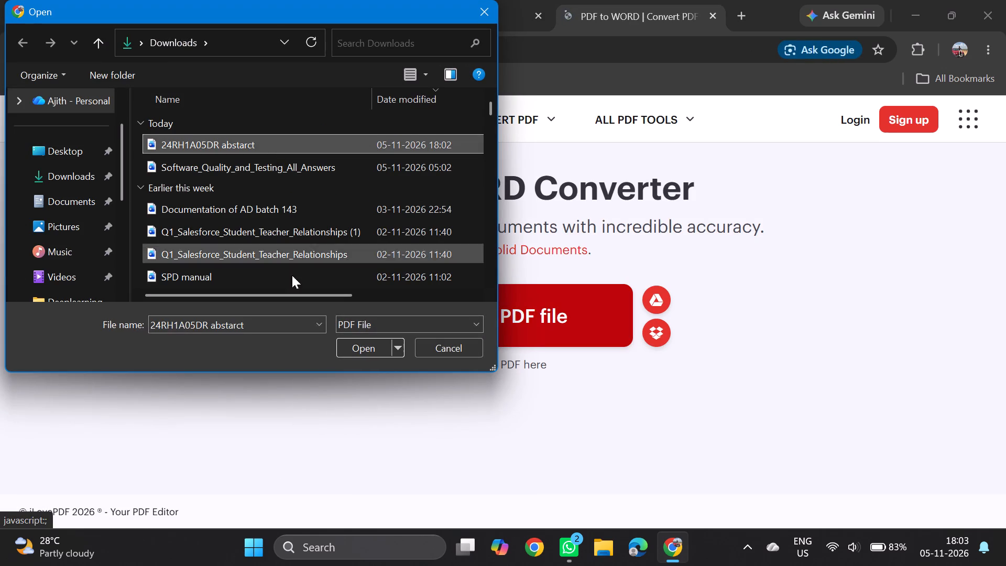
pyautogui.click(351, 345)
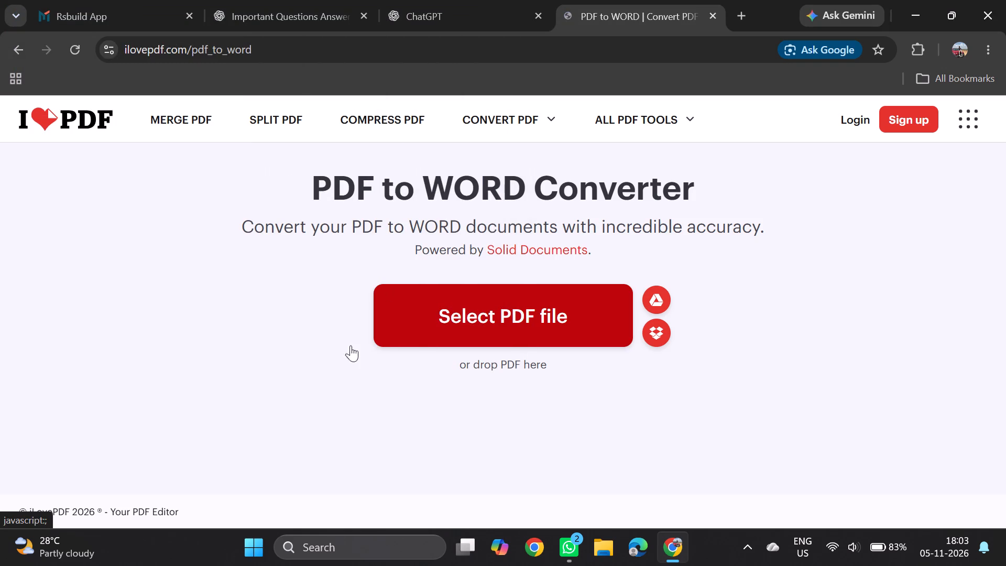
pyautogui.click(549, 323)
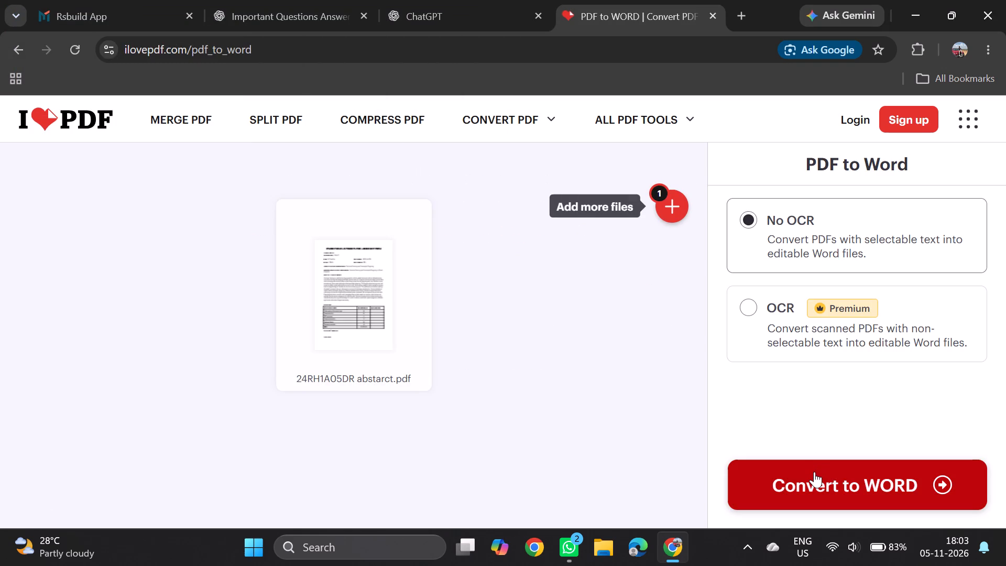
# Convert the uploaded PDF to Word with No OCR and download the resulting document.
pyautogui.click(814, 472)
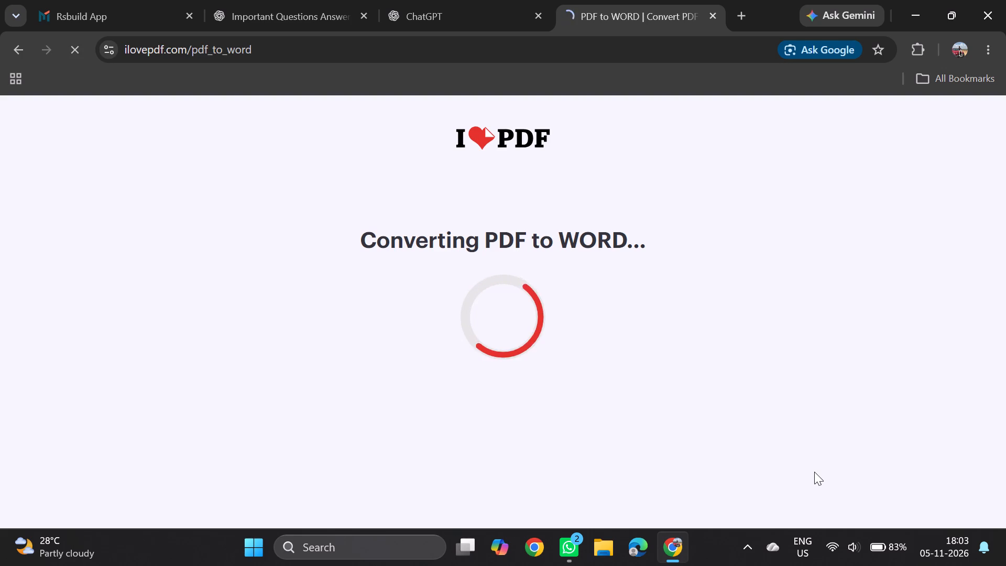
pyautogui.click(561, 260)
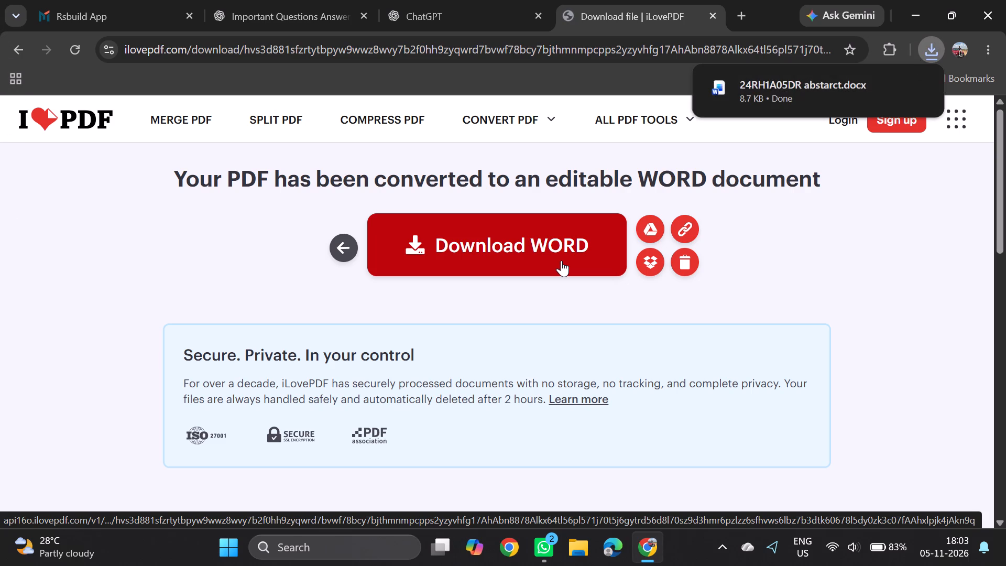
# Open the downloaded abstract document from the Downloads folder in Microsoft Word and enable editing.
pyautogui.click(885, 85)
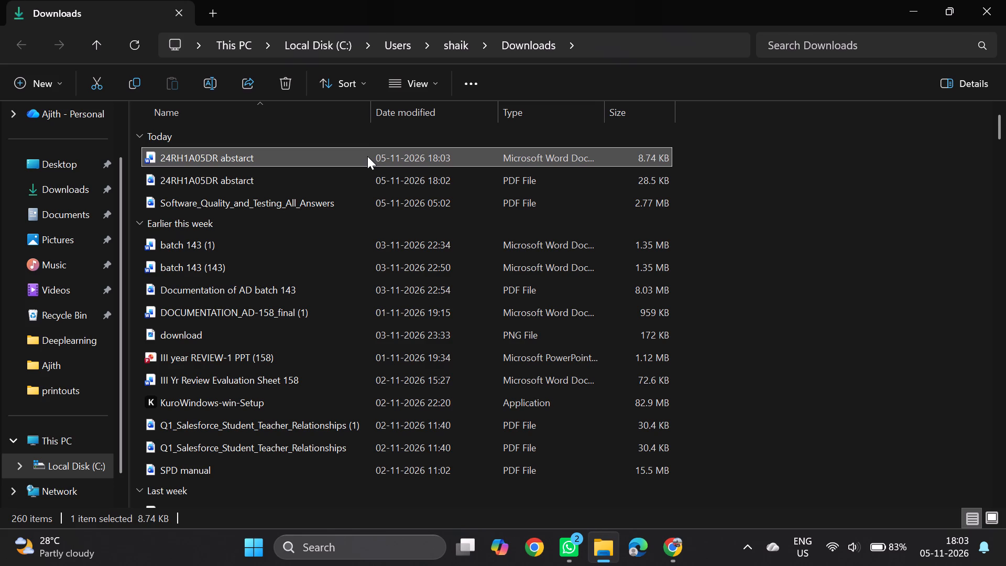
pyautogui.doubleClick(367, 156)
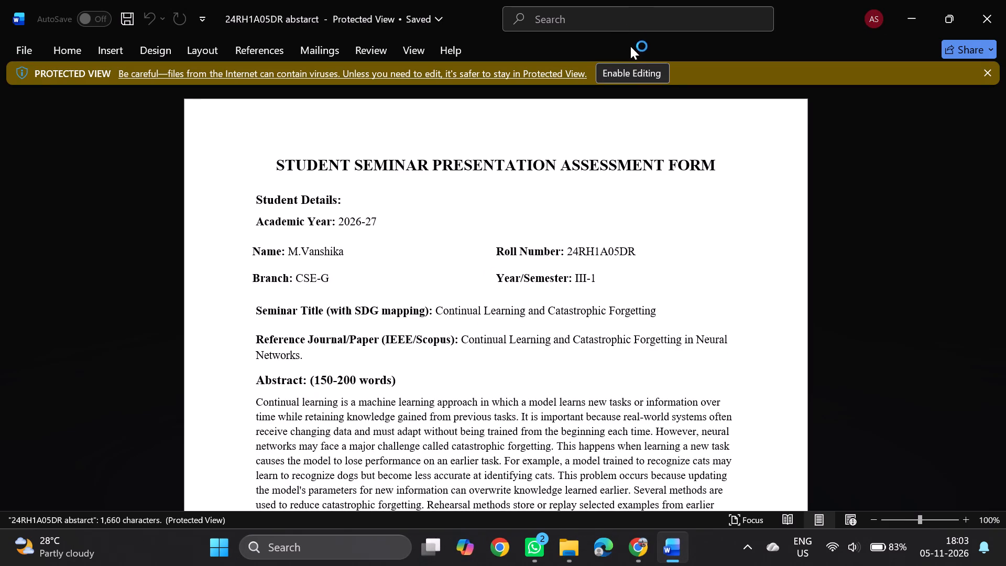
pyautogui.click(632, 68)
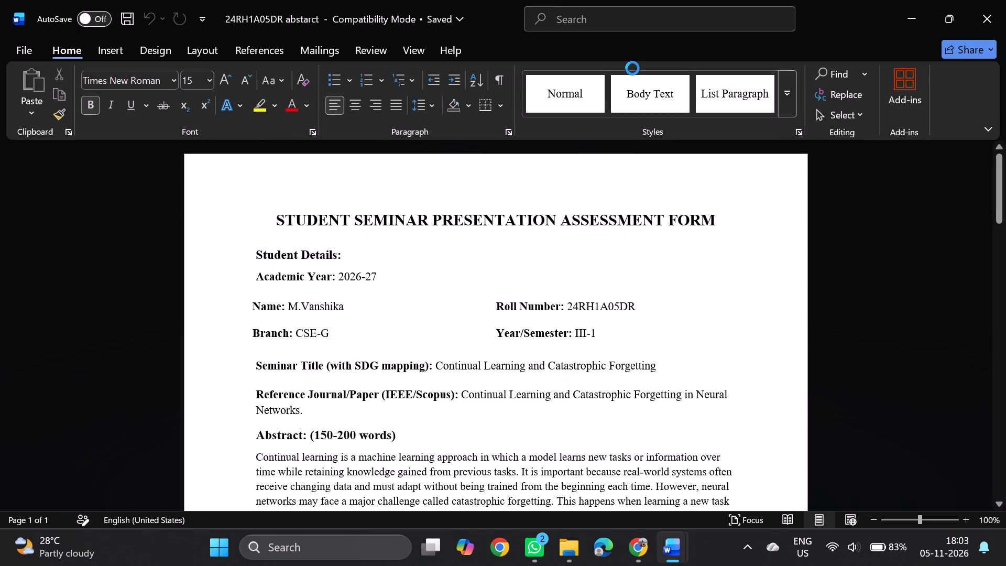
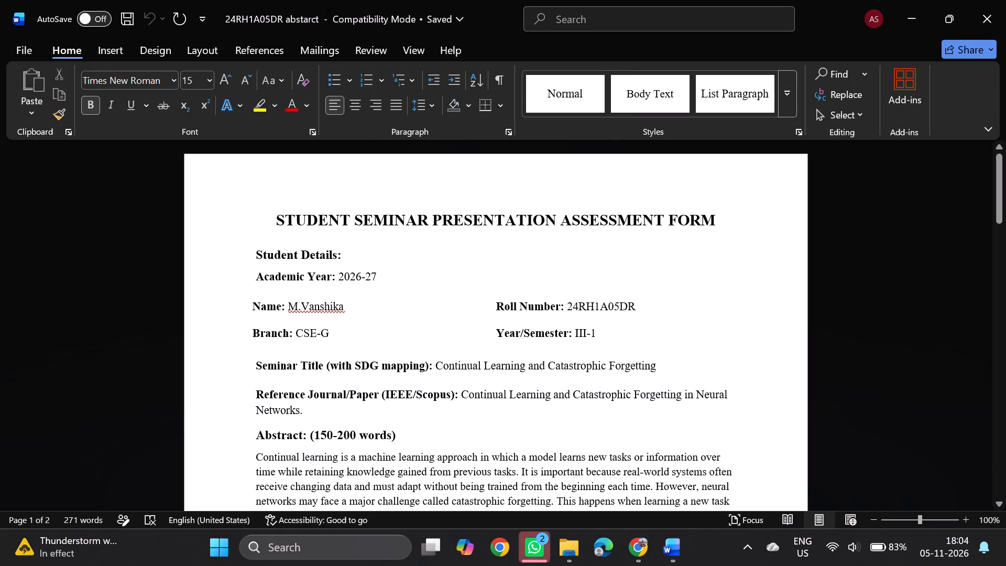
# Delete the existing student's name from the Name field under Student Details, keeping the bold label.
pyautogui.scroll(-1, 578, 222)
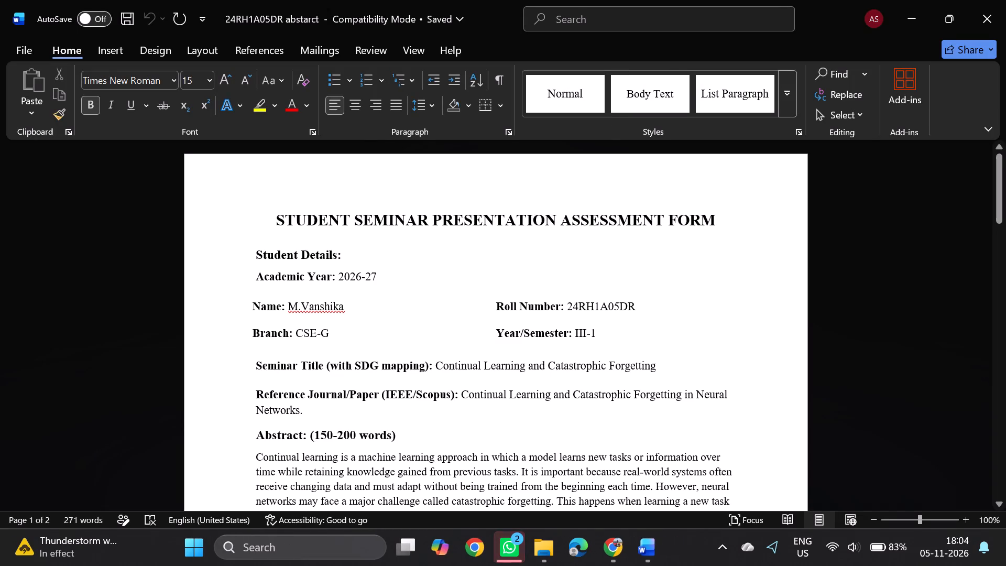
pyautogui.scroll(-1, 550, 270)
pyautogui.click(354, 288)
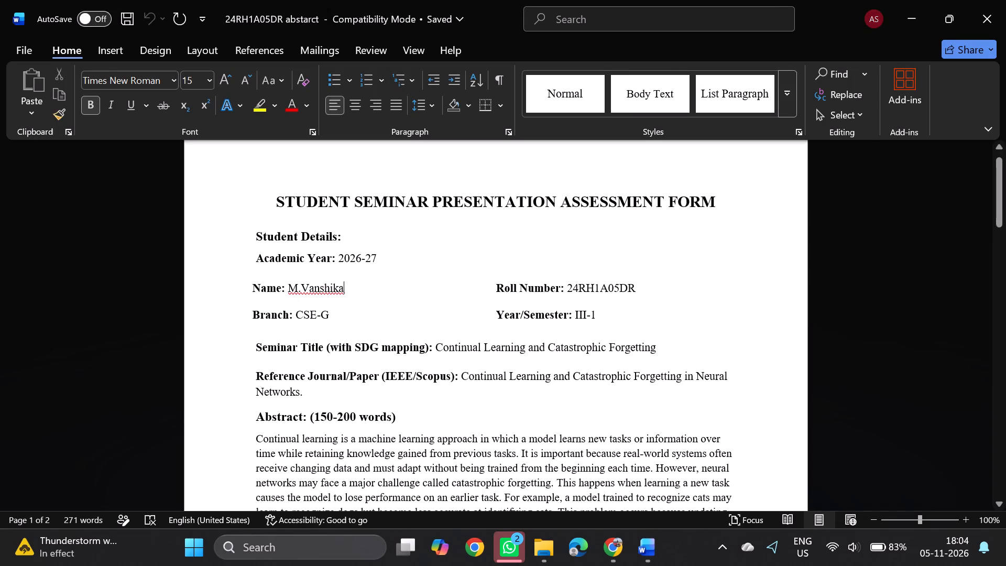
pyautogui.press('BackSpace')
pyautogui.press('BackSpace')
pyautogui.press('BackSpace')
pyautogui.press('BackSpace')
pyautogui.press('BackSpace')
pyautogui.press('BackSpace')
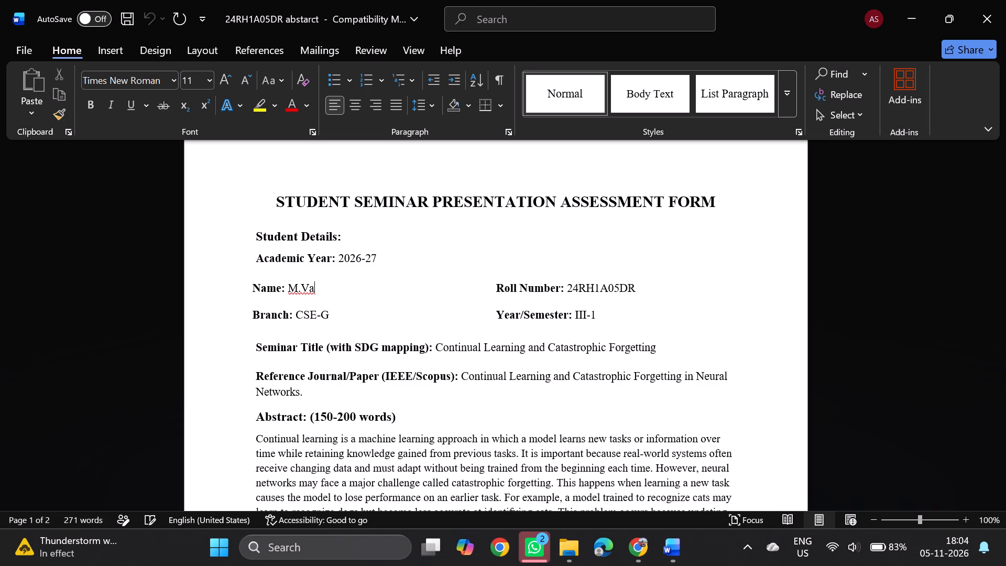
pyautogui.press('BackSpace')
pyautogui.press('BackSpace')
pyautogui.press('BackSpace')
pyautogui.press('BackSpace')
# Switch to WhatsApp to check the replacement student's name, roll number and seminar topic in the chat.
pyautogui.click(542, 551)
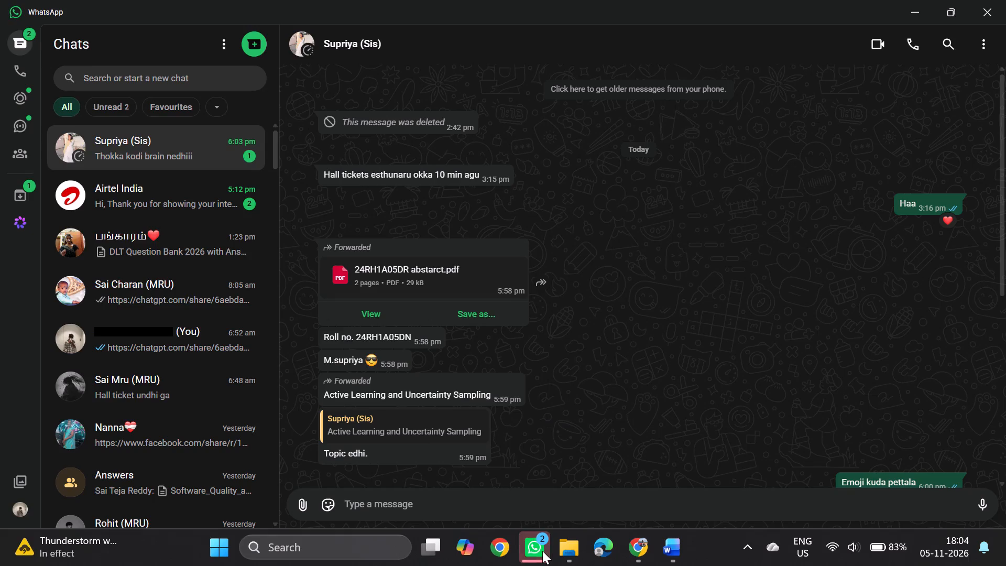
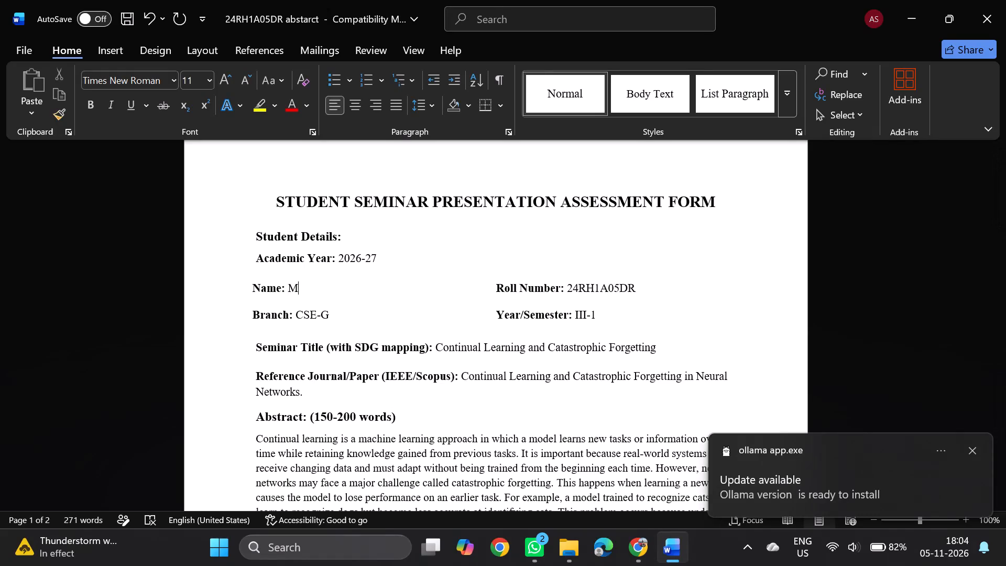
# Complete the Name field under Student Details with the replacement student's name from the WhatsApp chat, putting a period after the initial.
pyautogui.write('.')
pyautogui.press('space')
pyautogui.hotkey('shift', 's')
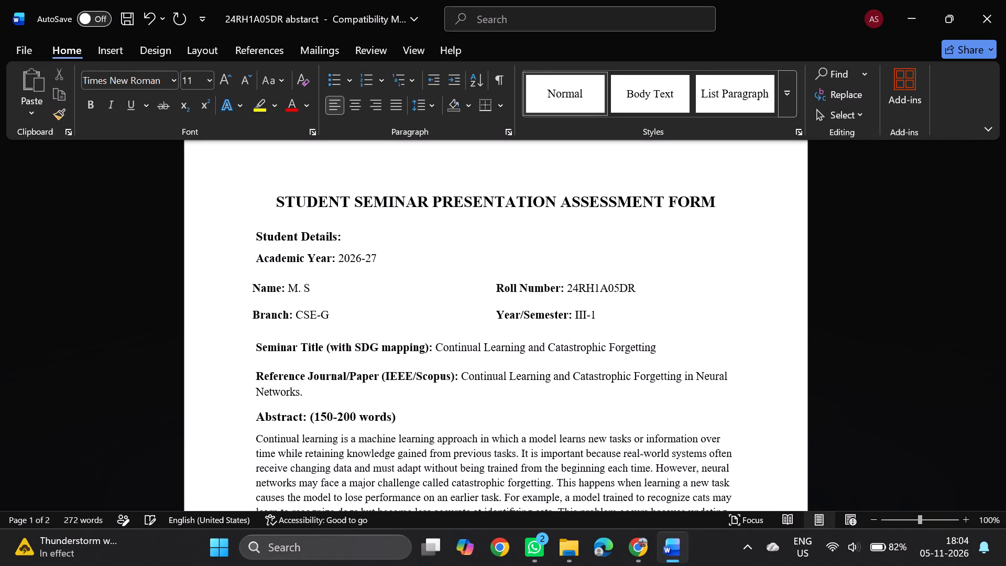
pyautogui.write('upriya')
# Place the text cursor at the end of the existing roll number in the Roll Number field.
pyautogui.click(644, 286)
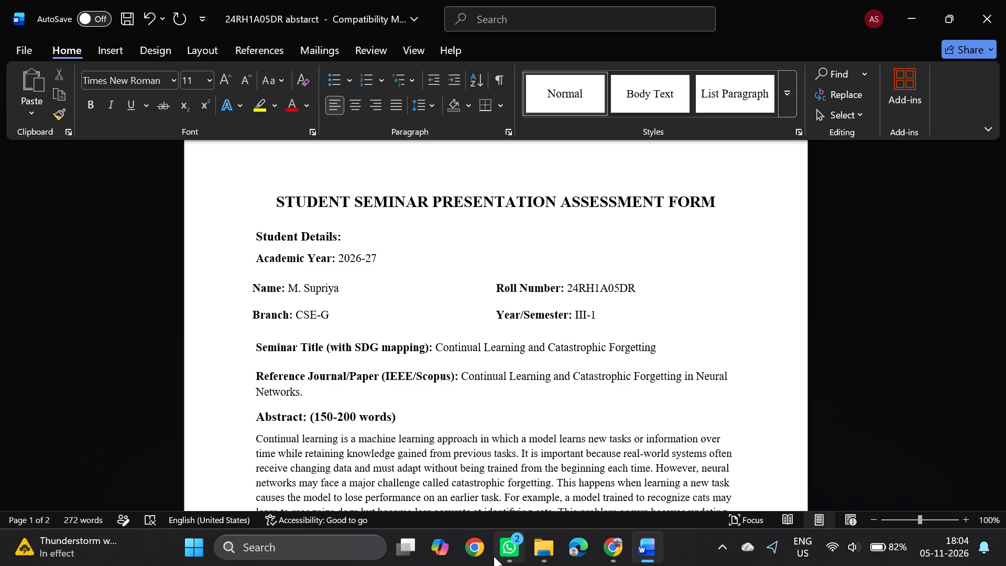
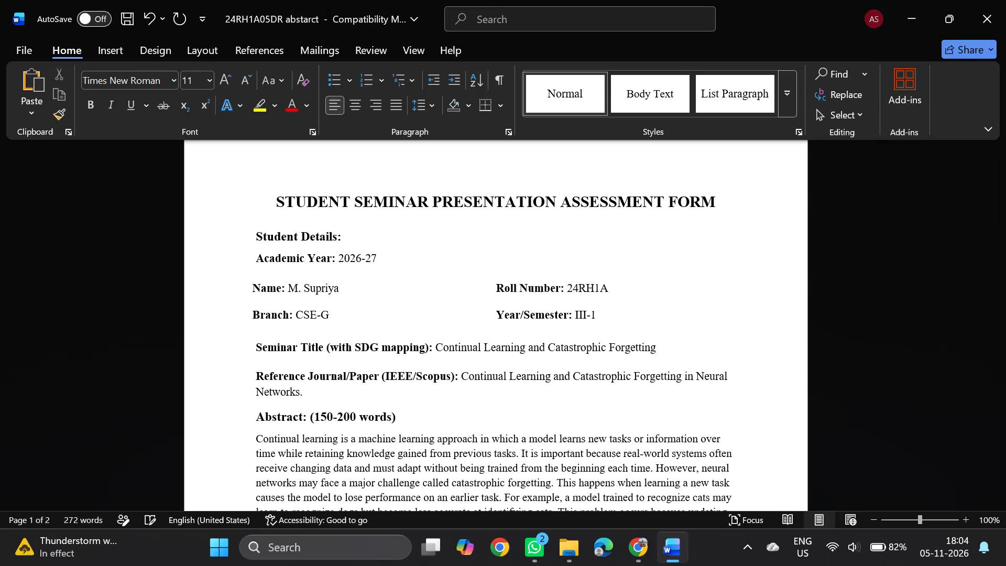
# Replace the existing entry in the Roll Number field with the roll number copied from the WhatsApp chat.
pyautogui.press('BackSpace')
pyautogui.press('BackSpace')
pyautogui.press('BackSpace')
pyautogui.press('BackSpace')
pyautogui.press('BackSpace')
pyautogui.press('BackSpace')
pyautogui.hotkey('ctrl', 'v')
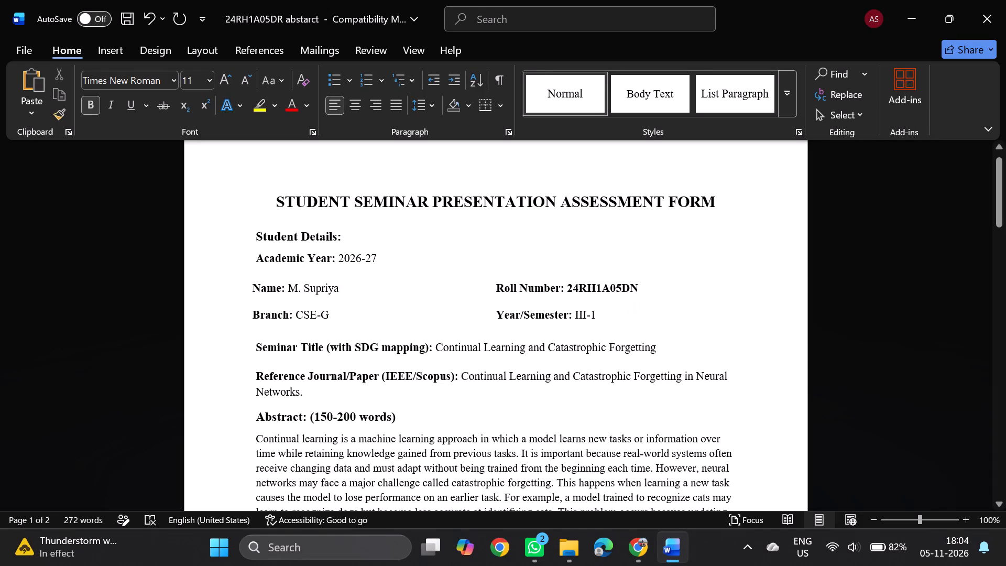
# Remove the bold formatting from the pasted roll number, keeping the Roll Number label bold.
pyautogui.moveTo(640, 288); pyautogui.dragTo(568, 287)
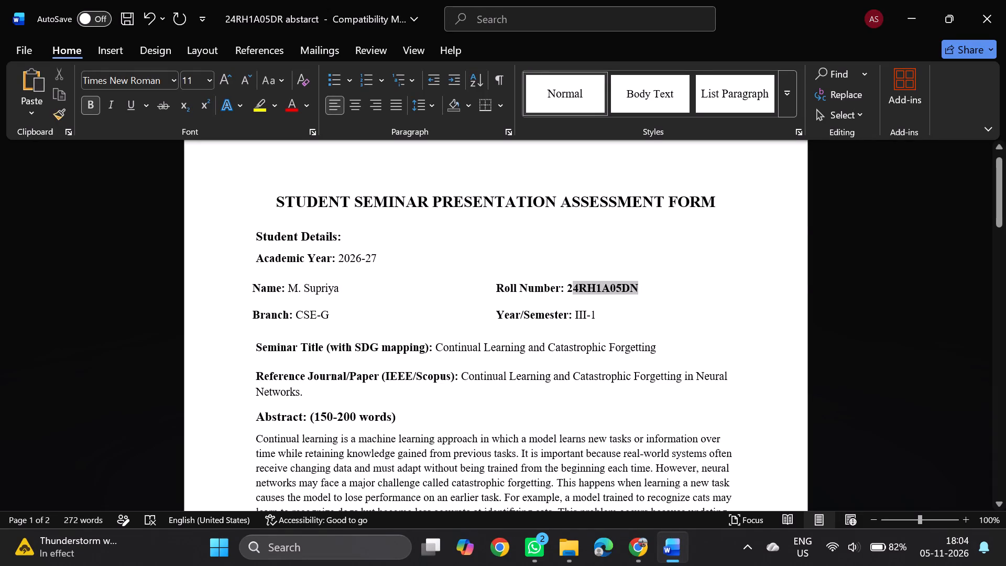
pyautogui.moveTo(568, 287); pyautogui.dragTo(565, 287)
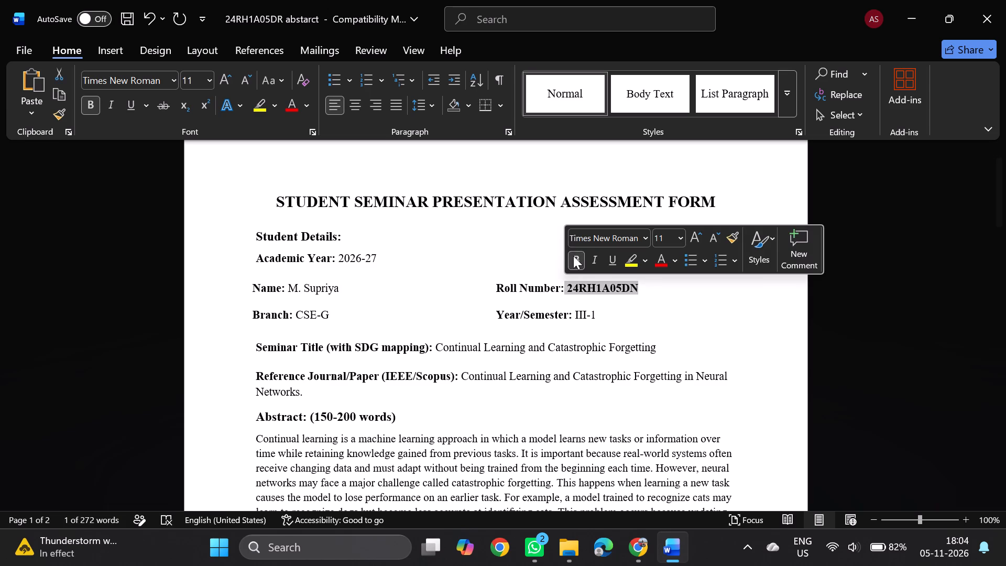
pyautogui.click(573, 256)
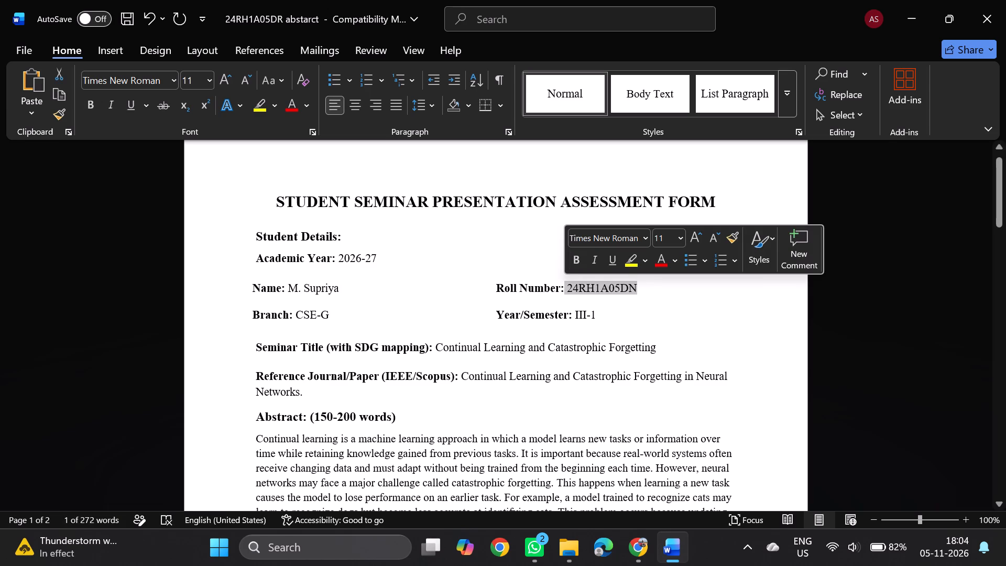
pyautogui.click(375, 322)
# Delete the existing topic after the Seminar Title (with SDG mapping) label, keeping the label itself.
pyautogui.scroll(-2, 375, 322)
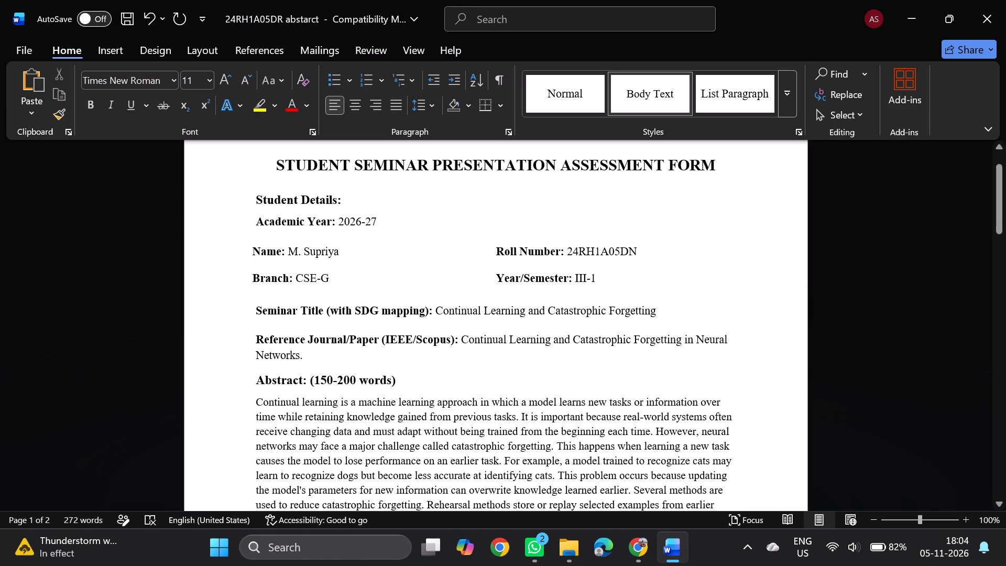
pyautogui.click(655, 310)
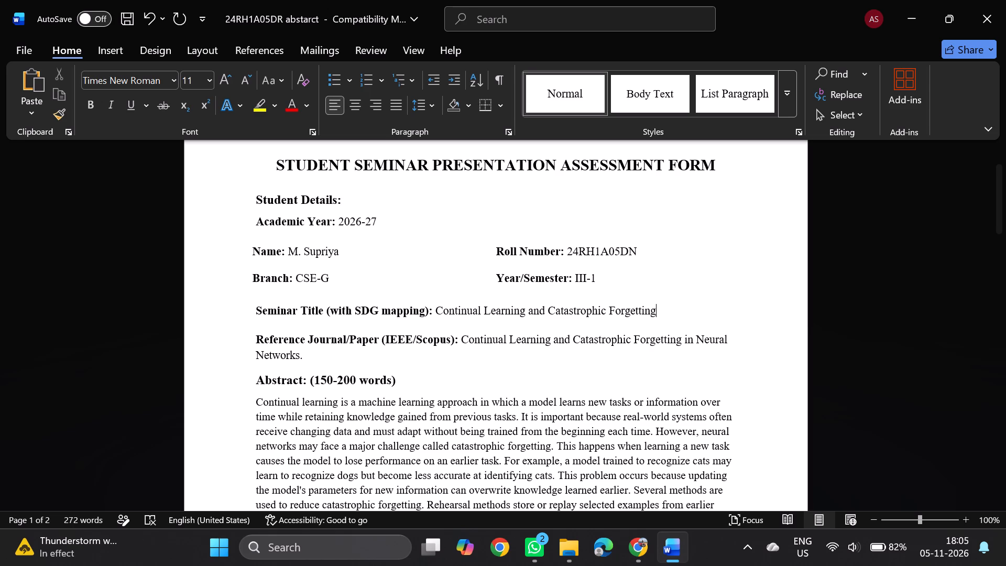
pyautogui.press('BackSpace')
pyautogui.press('BackSpace')
pyautogui.press('BackSpace')
pyautogui.press('BackSpace')
pyautogui.press('BackSpace')
pyautogui.press('BackSpace')
pyautogui.press('BackSpace')
pyautogui.press('BackSpace')
pyautogui.press('BackSpace')
pyautogui.press('BackSpace')
pyautogui.press('BackSpace')
pyautogui.press('BackSpace')
pyautogui.press('BackSpace')
pyautogui.press('BackSpace')
pyautogui.press('BackSpace')
pyautogui.press('BackSpace')
pyautogui.press('BackSpace')
pyautogui.press('BackSpace')
pyautogui.press('BackSpace')
pyautogui.press('BackSpace')
pyautogui.press('BackSpace')
pyautogui.press('BackSpace')
pyautogui.press('BackSpace')
pyautogui.press('BackSpace')
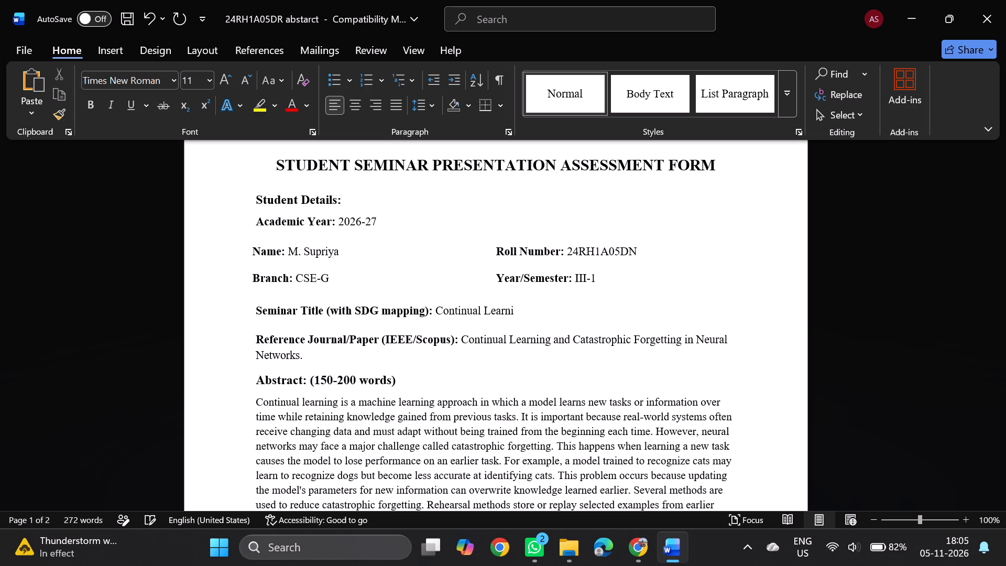
pyautogui.press('BackSpace')
pyautogui.press('BackSpace')
pyautogui.press('BackSpace')
pyautogui.press('BackSpace')
pyautogui.press('BackSpace')
pyautogui.press('BackSpace')
pyautogui.press('BackSpace')
pyautogui.press('BackSpace')
pyautogui.press('BackSpace')
pyautogui.press('BackSpace')
pyautogui.press('BackSpace')
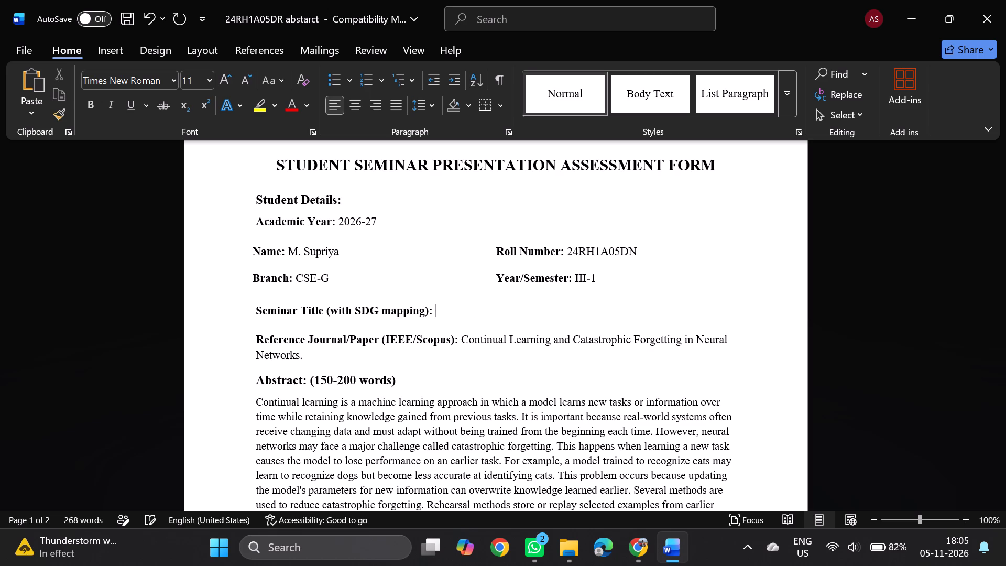
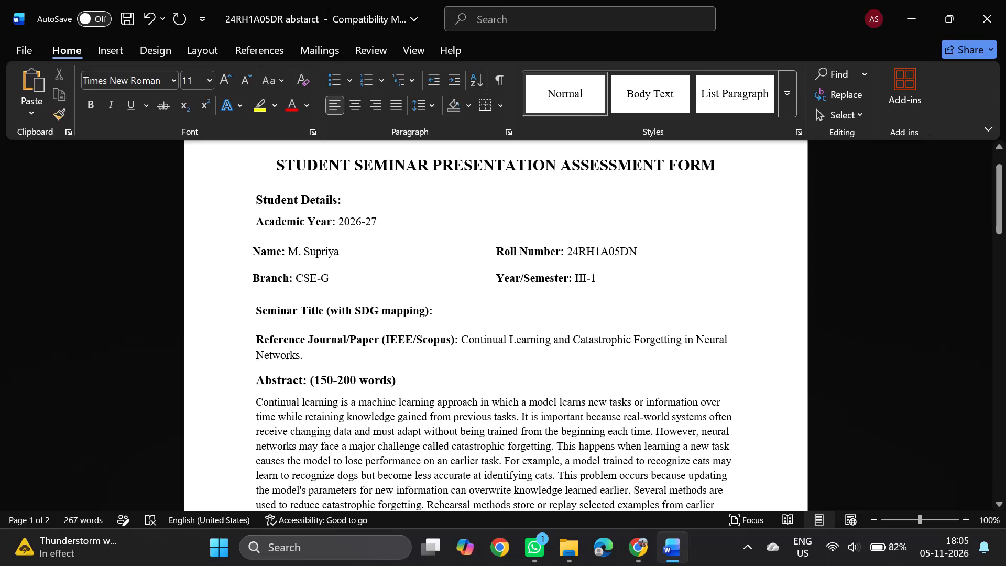
# Paste the copied topic "Active Learning and Uncertainty Sampling" after the Seminar Title (with SDG mapping) label and remove the topic's bold formatting.
pyautogui.hotkey('ctrl', 'v')
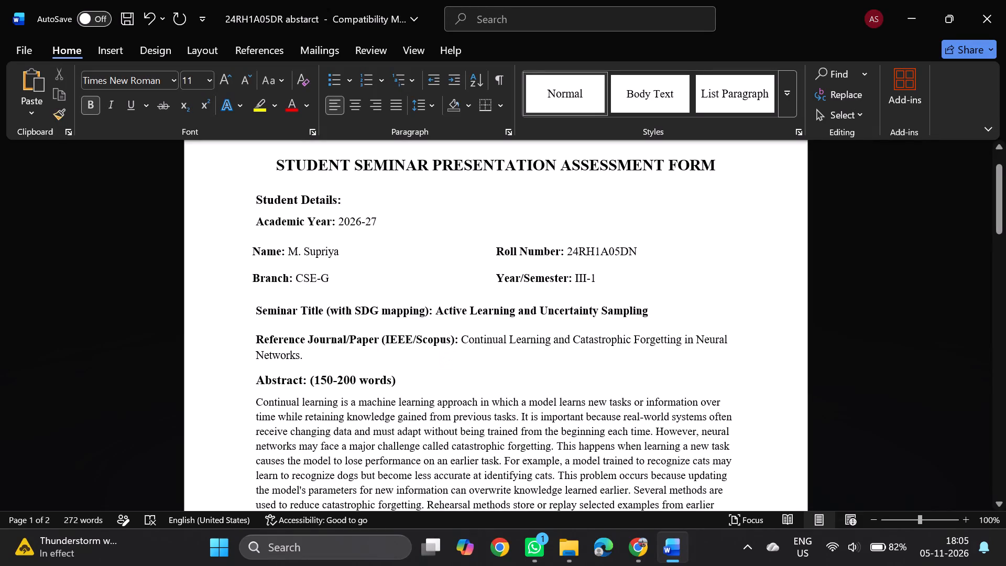
pyautogui.moveTo(660, 310); pyautogui.dragTo(436, 309)
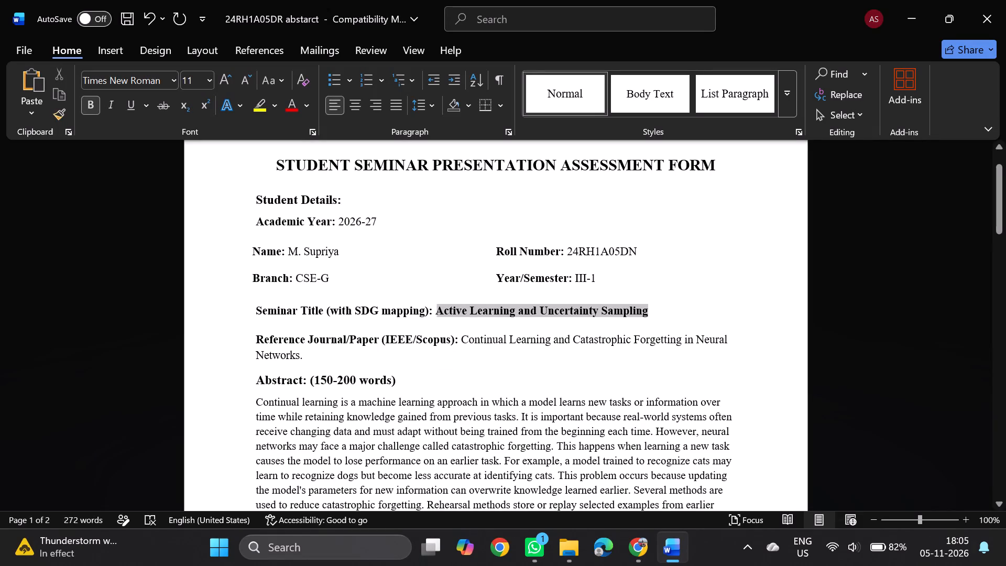
pyautogui.moveTo(436, 309); pyautogui.dragTo(446, 310)
pyautogui.click(90, 108)
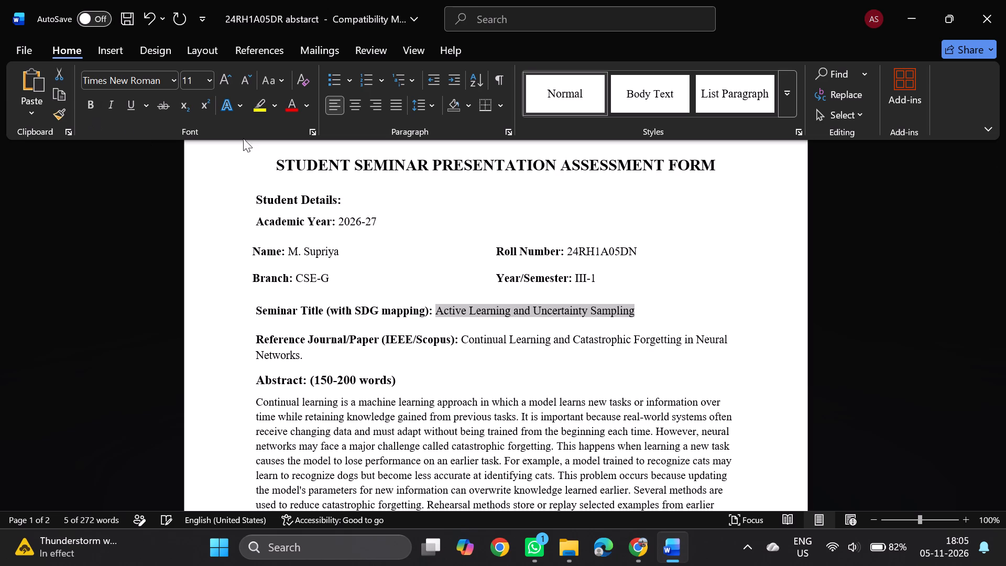
pyautogui.click(672, 271)
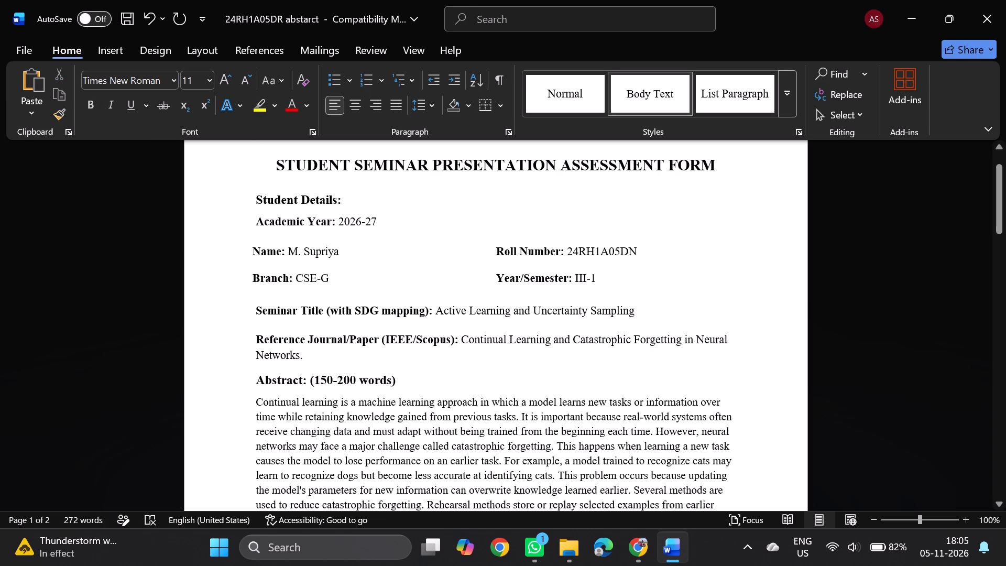
pyautogui.scroll(-1, 584, 351)
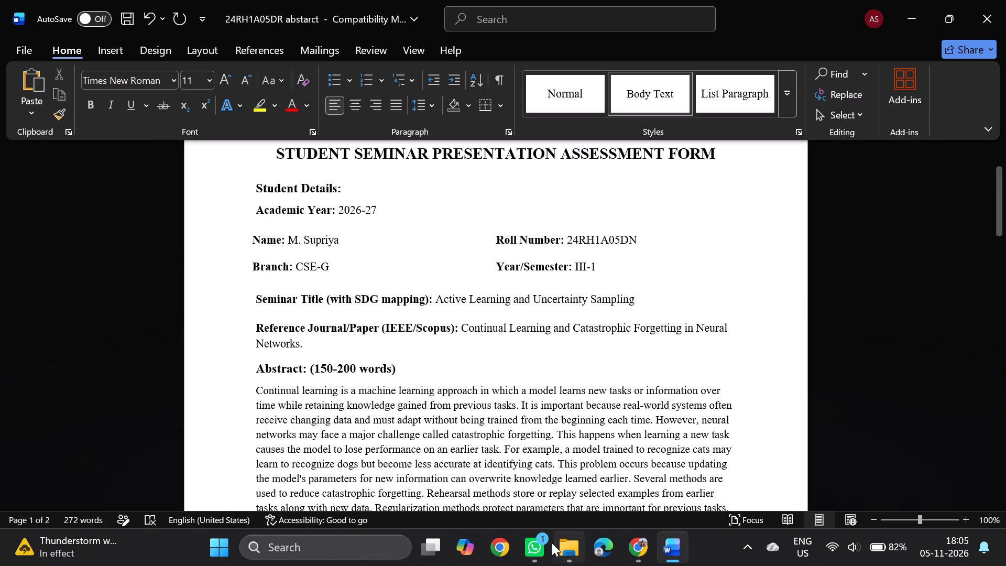
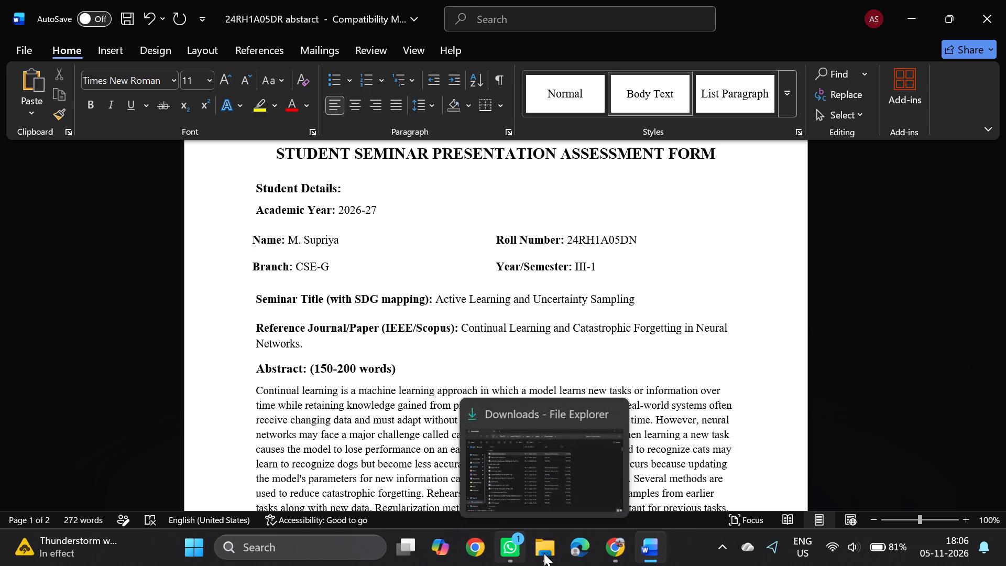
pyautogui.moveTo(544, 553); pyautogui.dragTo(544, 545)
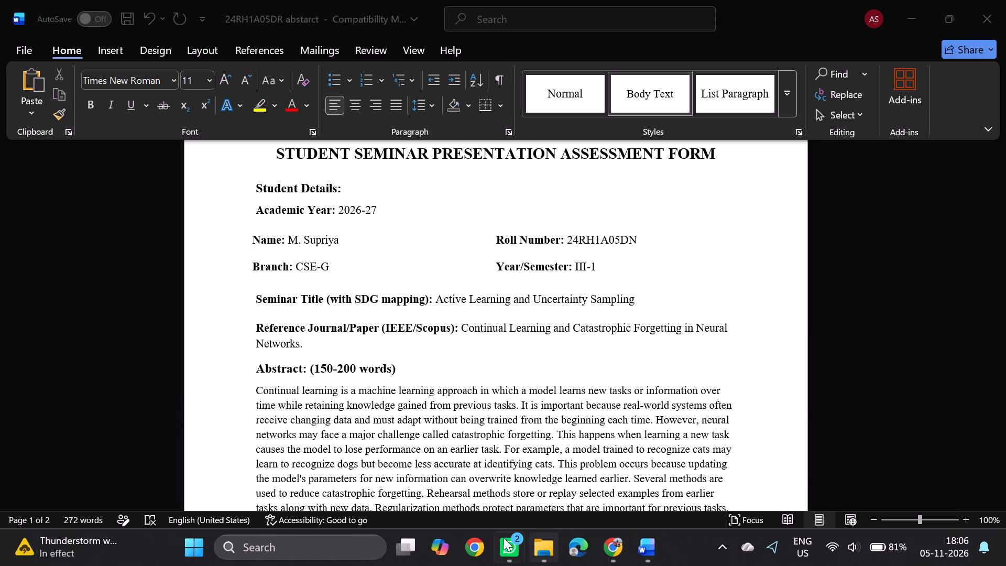
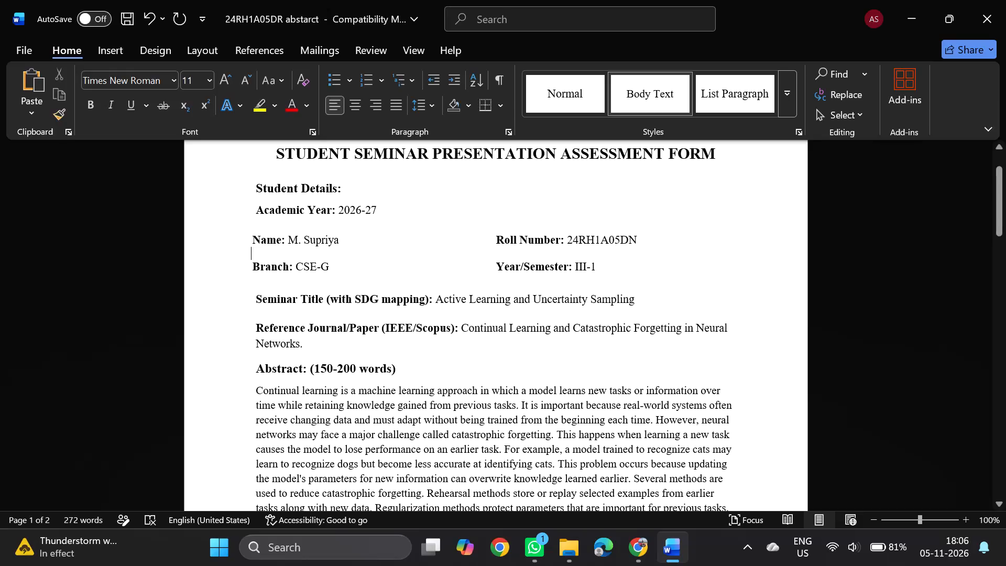
# Review the form from the student details through the abstract to the evaluation table for content still belonging to the previous student.
pyautogui.scroll(-1, 578, 416)
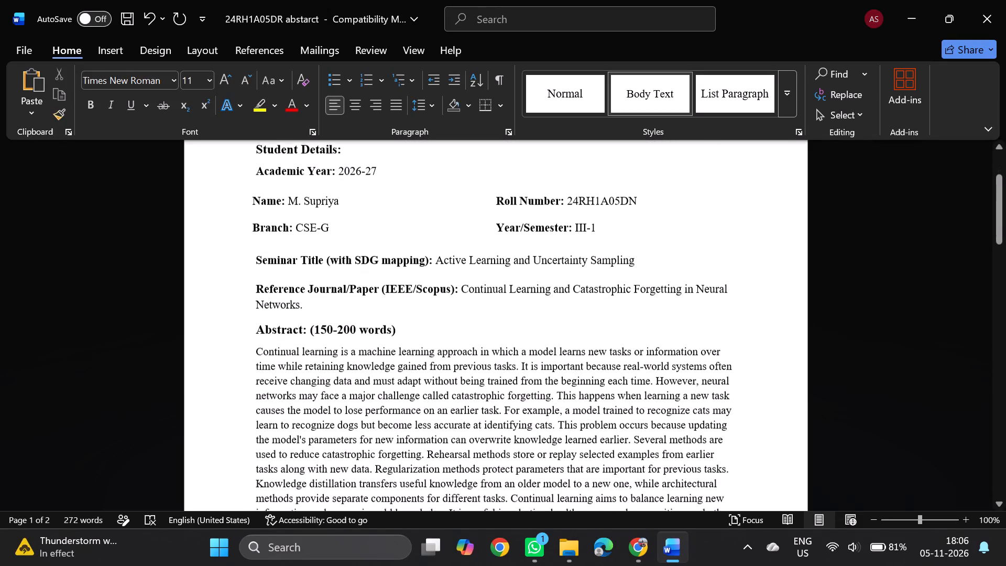
pyautogui.scroll(-3, 578, 416)
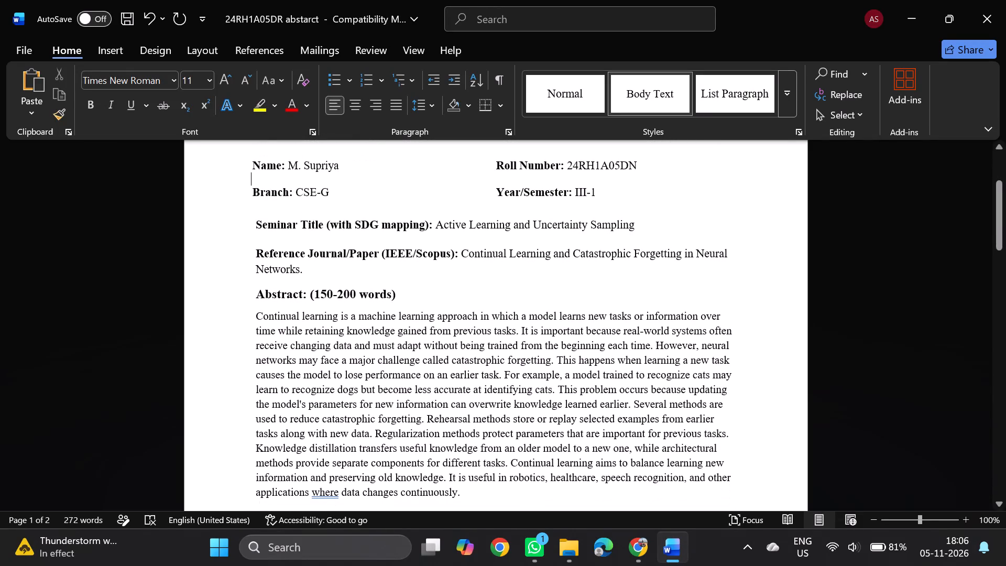
pyautogui.scroll(-1, 578, 416)
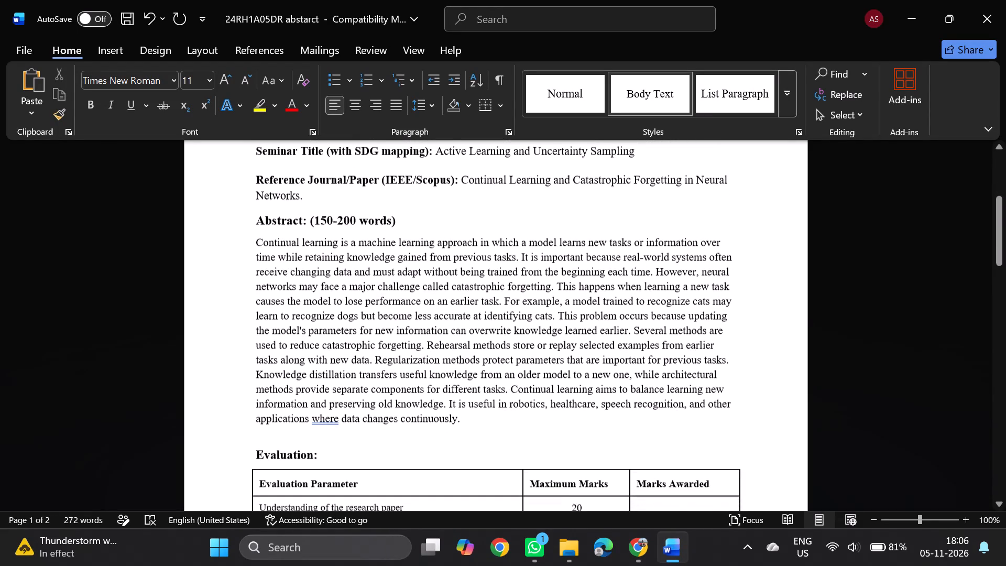
pyautogui.scroll(-2, 578, 416)
pyautogui.scroll(1, 578, 416)
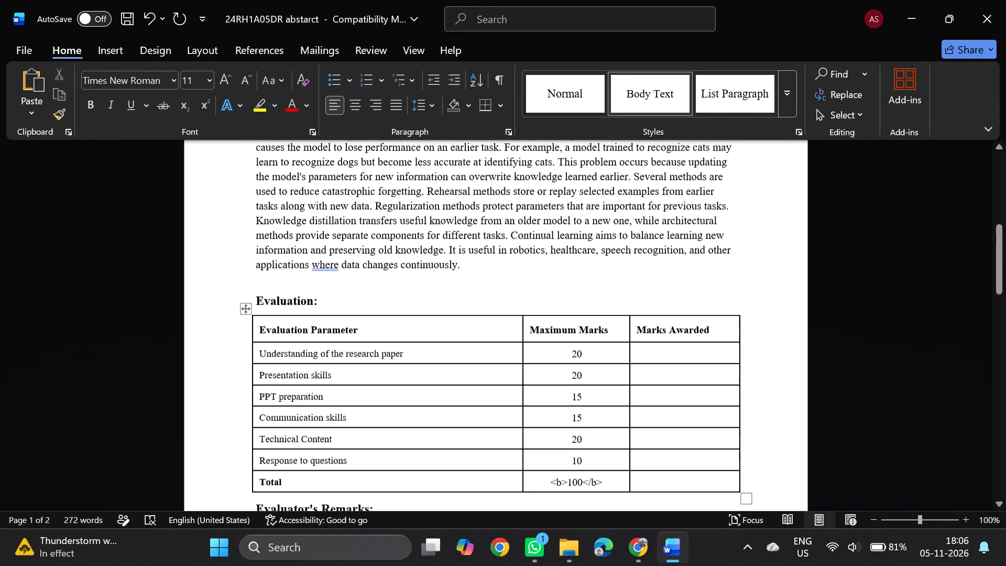
pyautogui.scroll(1, 578, 416)
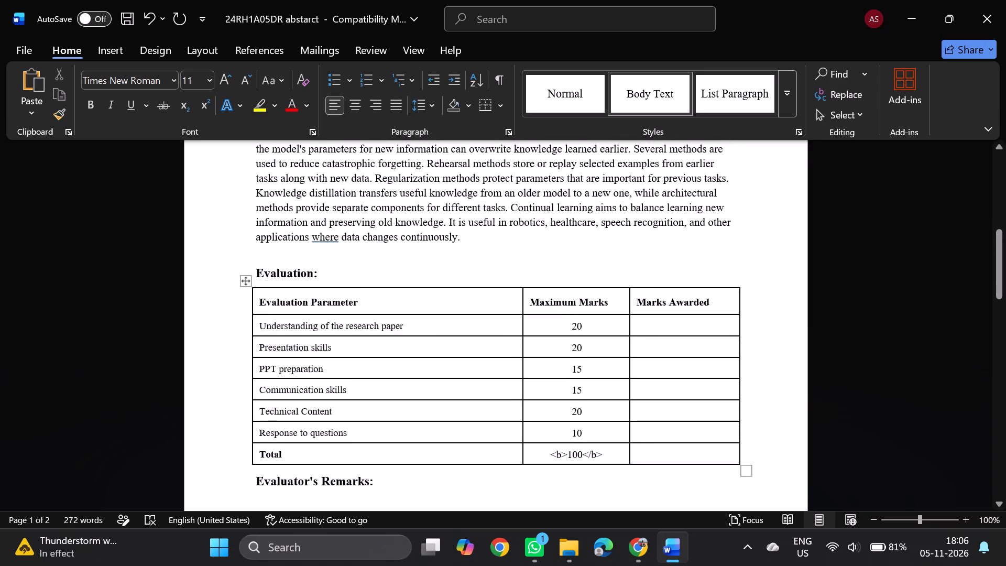
pyautogui.scroll(2, 578, 416)
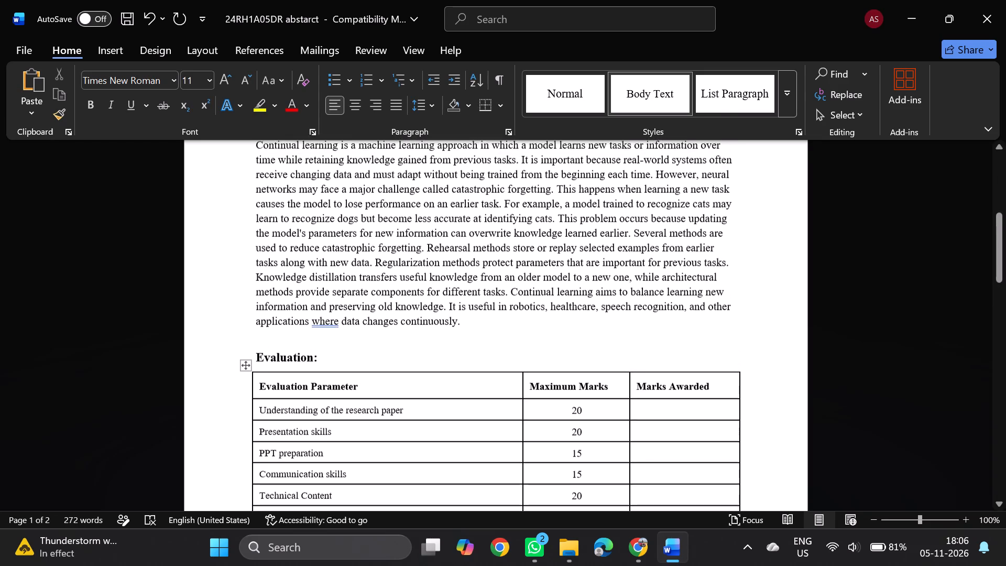
pyautogui.scroll(2, 578, 416)
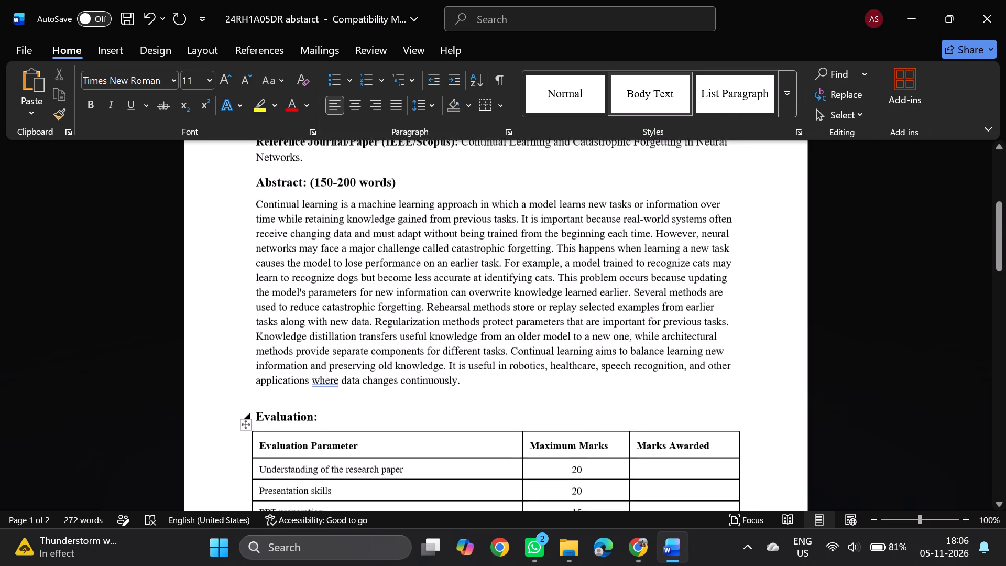
pyautogui.scroll(1, 578, 416)
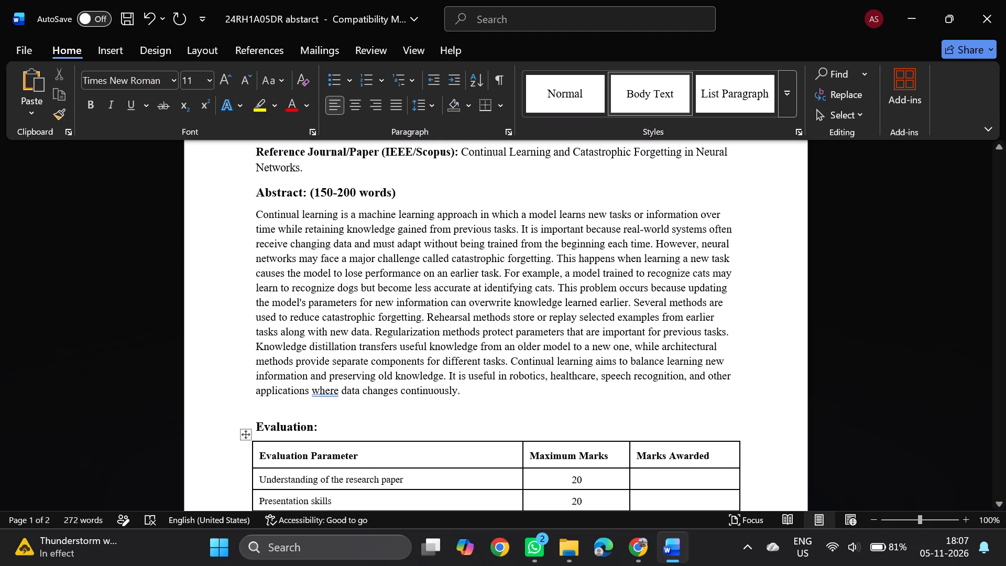
# Select the entire continual learning paragraph under the Abstract heading.
pyautogui.moveTo(462, 390); pyautogui.dragTo(326, 281)
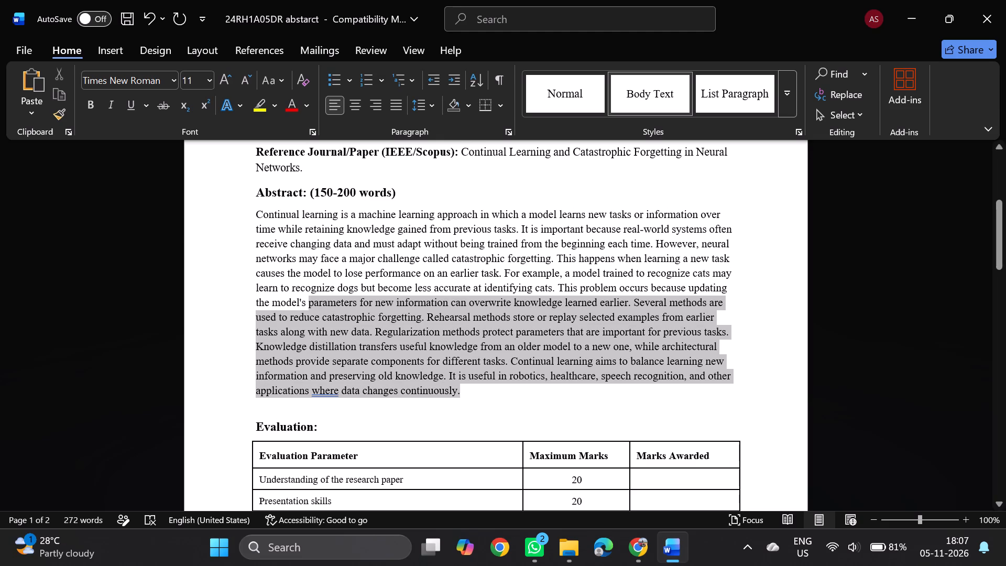
pyautogui.moveTo(326, 281); pyautogui.dragTo(274, 211)
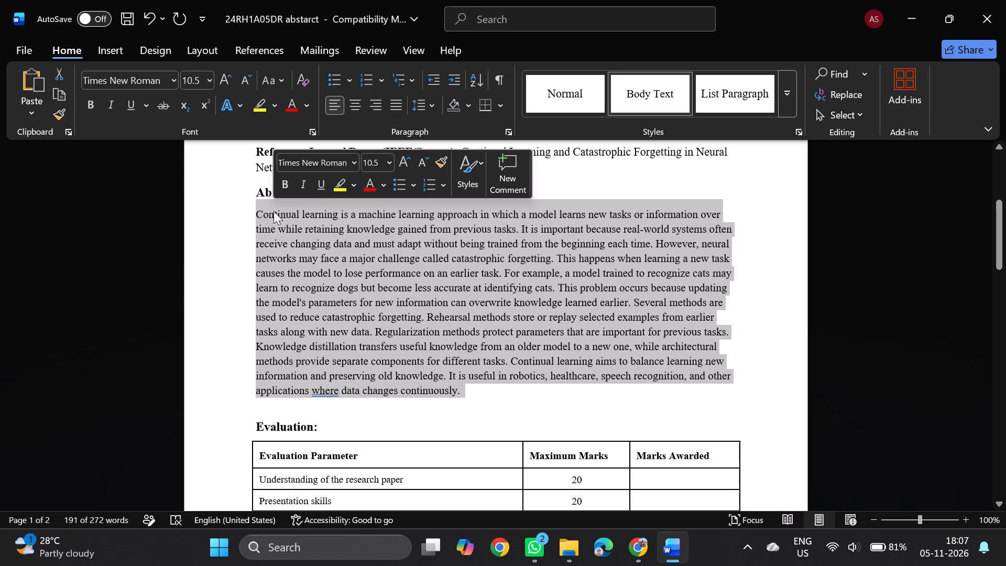
# Deselect the abstract paragraph and place the cursor in the paper title after the Reference Journal/Paper (IEEE/Scopus) label.
pyautogui.click(391, 159)
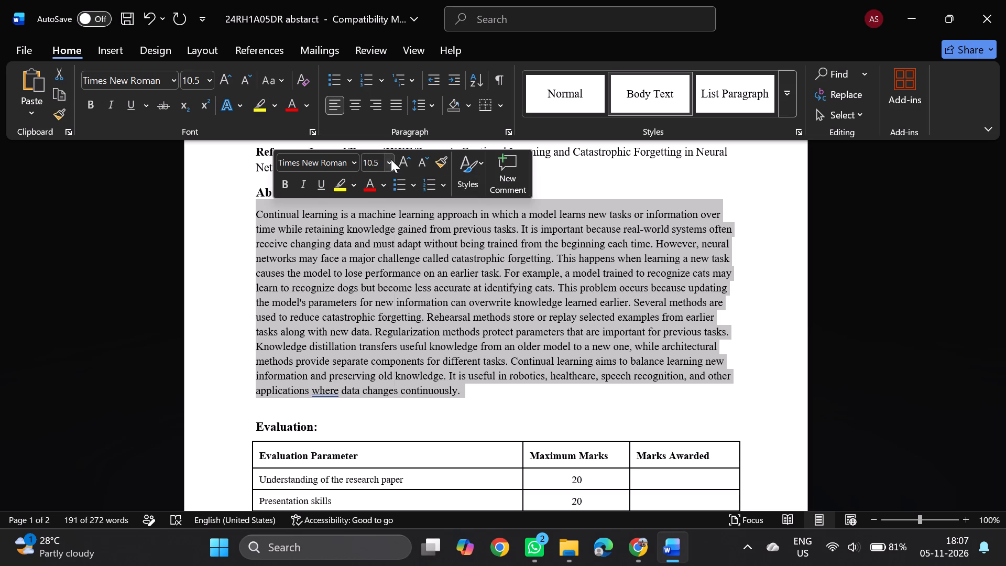
pyautogui.click(583, 159)
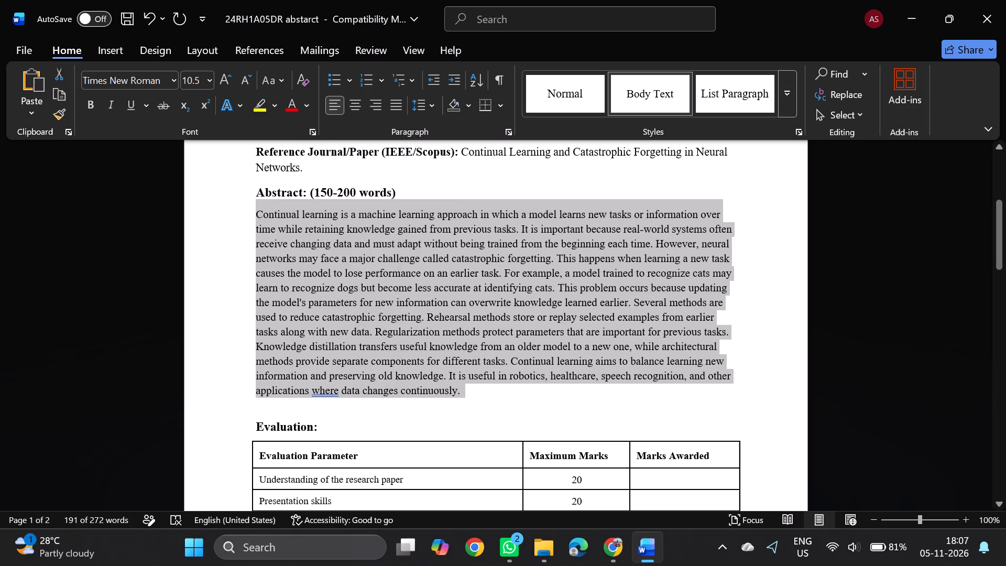
pyautogui.click(583, 159)
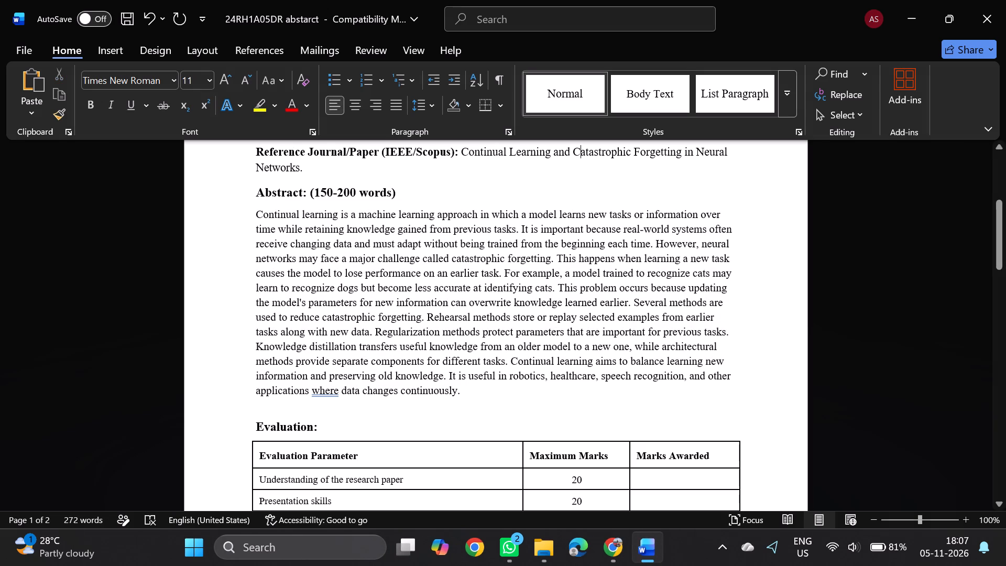
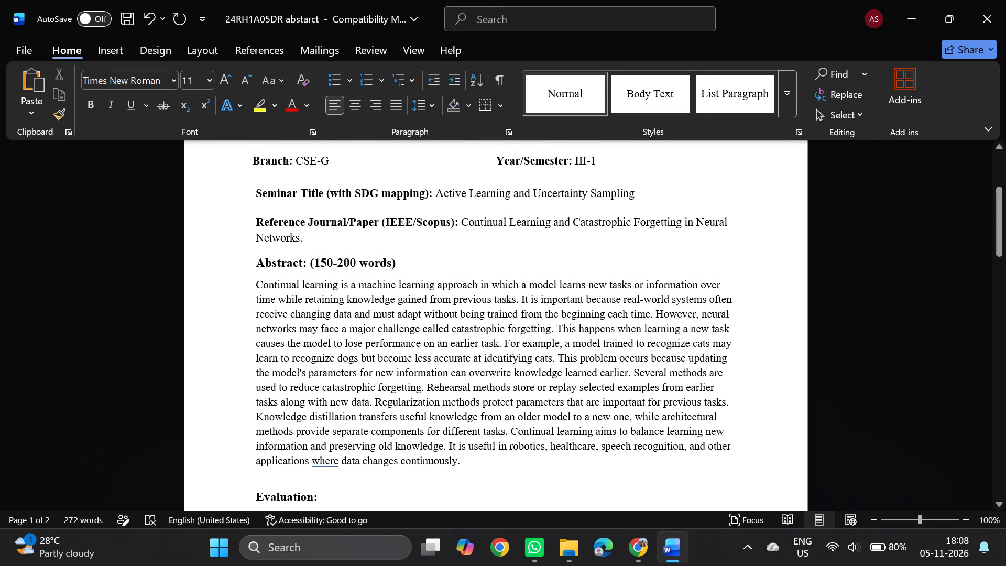
# Copy the "Reference Journal/Paper (IEEE/Scopus):" label above the Abstract heading and switch to the Chrome browser.
pyautogui.moveTo(454, 224); pyautogui.dragTo(348, 220)
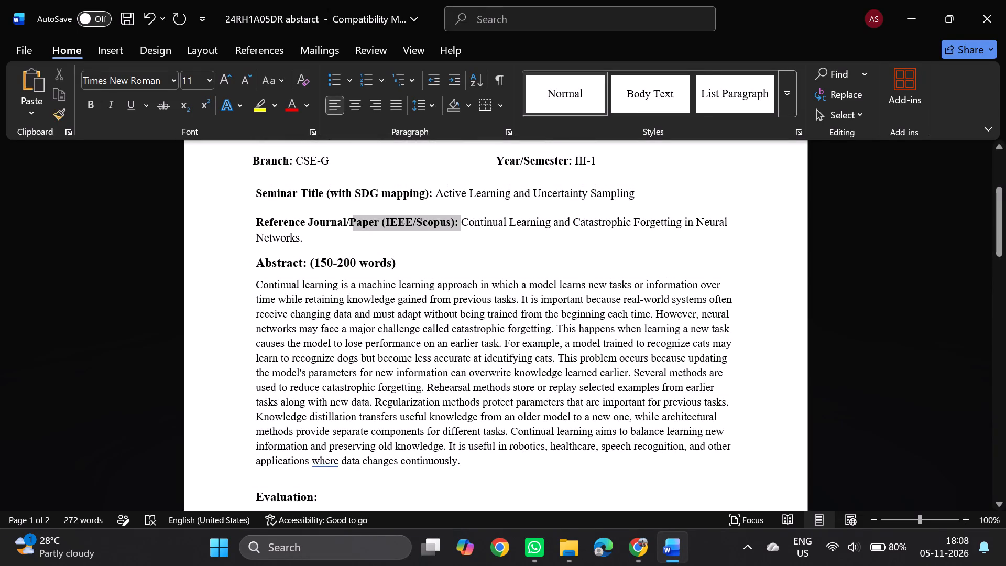
pyautogui.moveTo(348, 220); pyautogui.dragTo(287, 221)
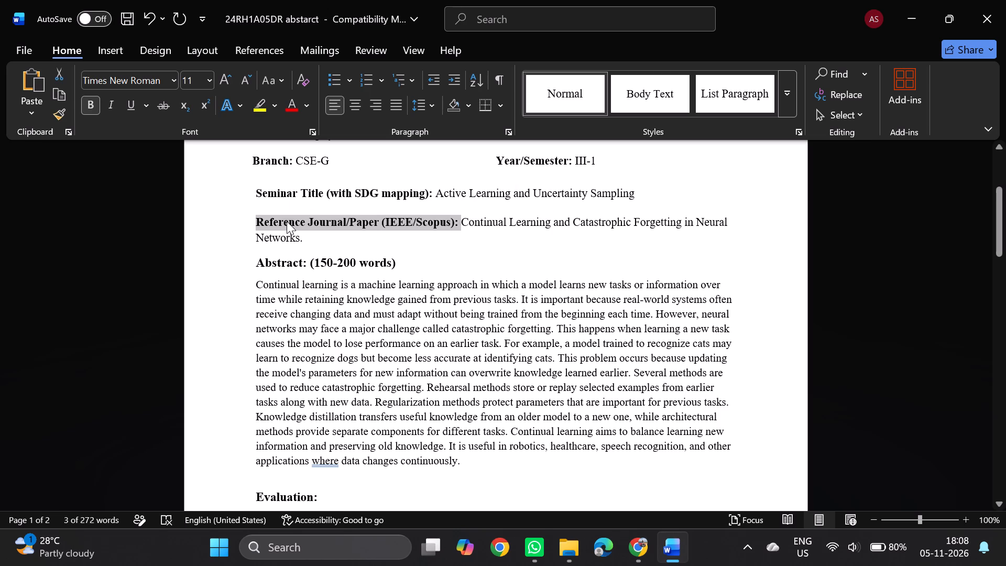
pyautogui.hotkey('ctrl', 'c')
pyautogui.click(632, 551)
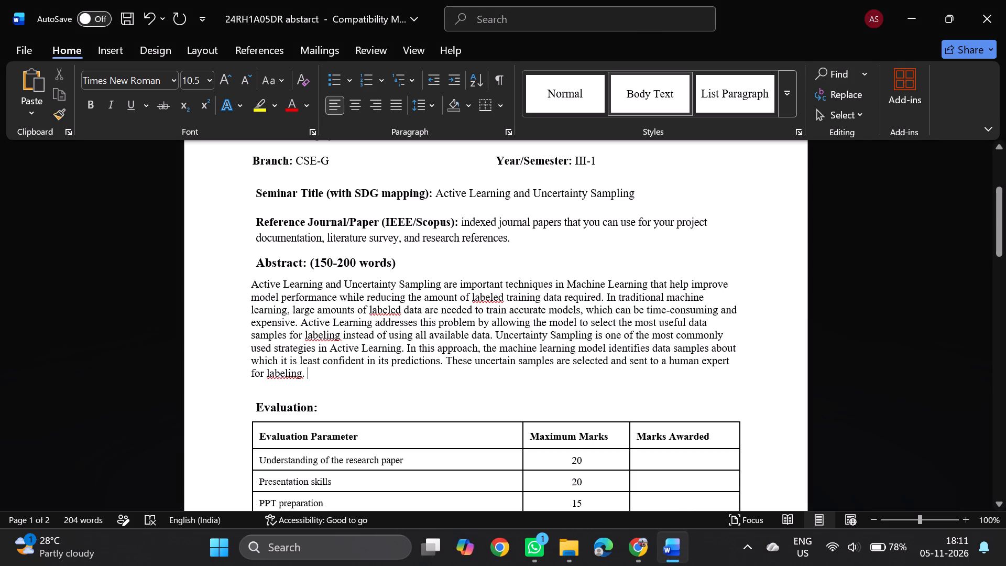
pyautogui.hotkey('ctrl', 'v')
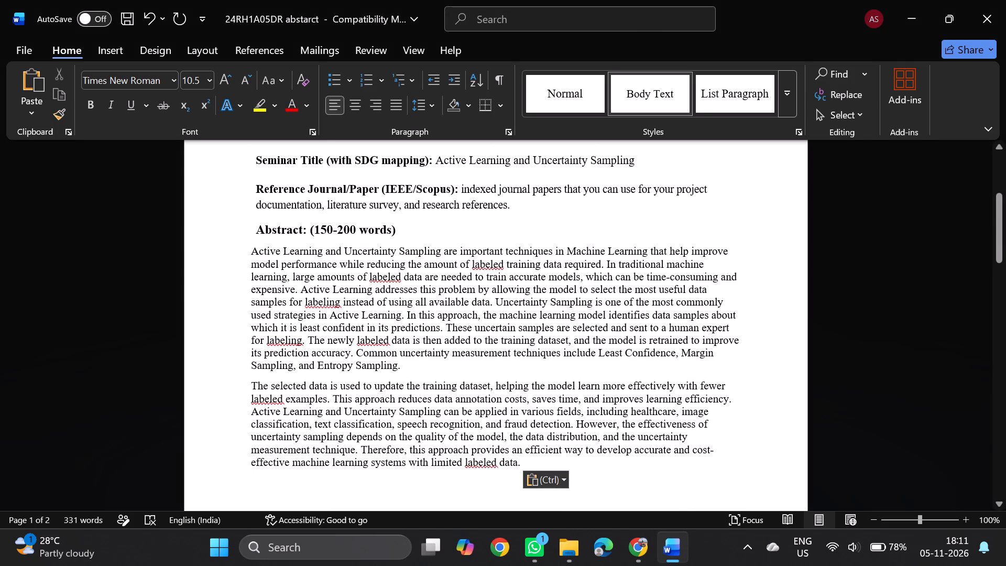
# Join the paragraph beginning "The selected data is used" to the preceding abstract text, separated by a space.
pyautogui.click(250, 384)
pyautogui.press('BackSpace')
pyautogui.press('space')
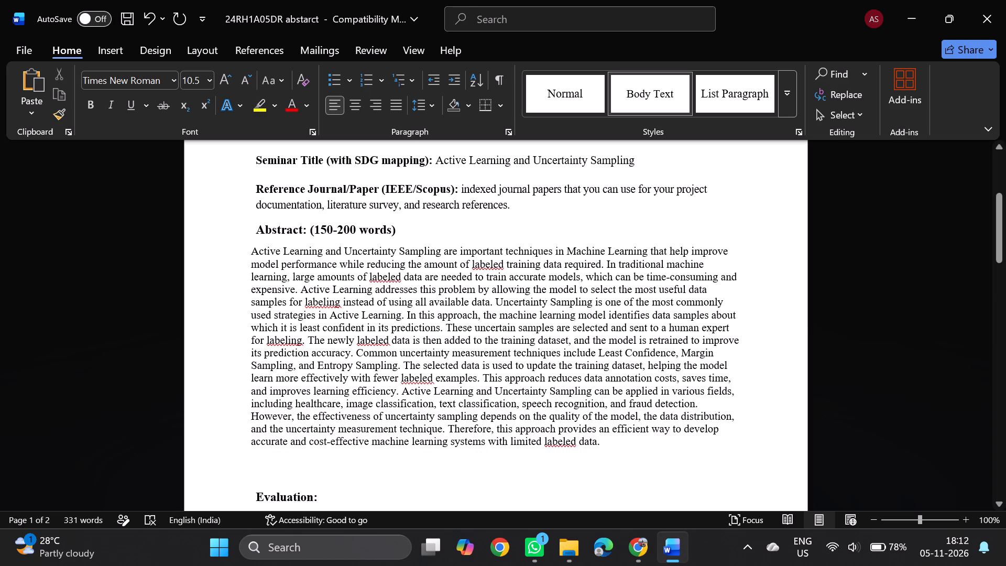
# Delete the abstract's final sentence, beginning "Therefore, this approach provides an efficient way".
pyautogui.scroll(-4, 563, 460)
pyautogui.scroll(1, 563, 460)
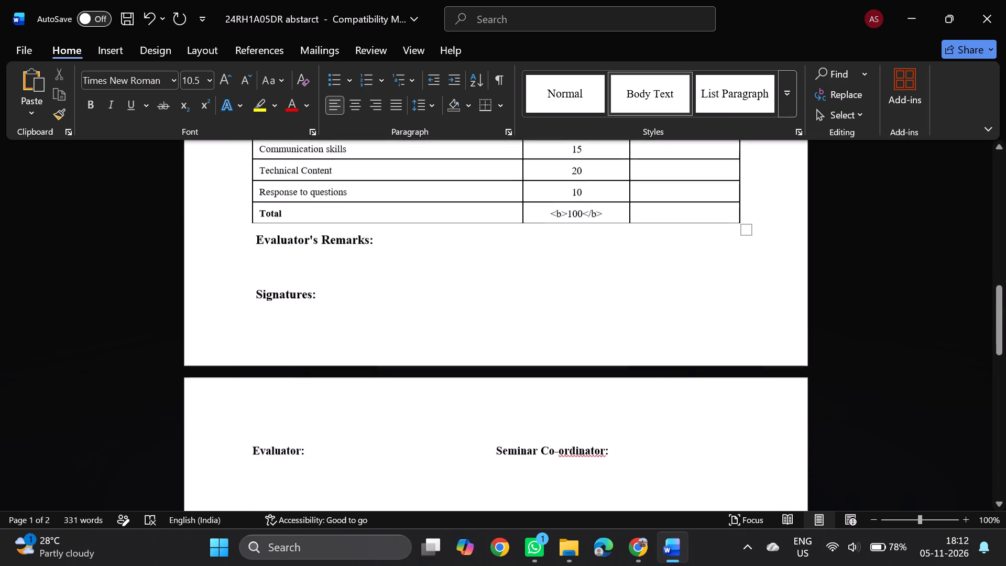
pyautogui.scroll(2, 563, 460)
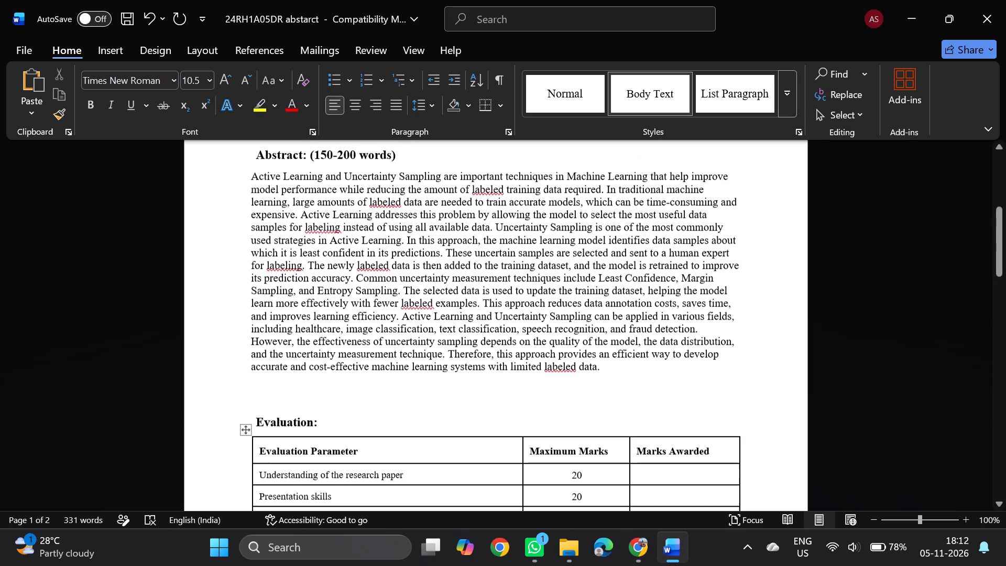
pyautogui.moveTo(608, 373); pyautogui.dragTo(568, 366)
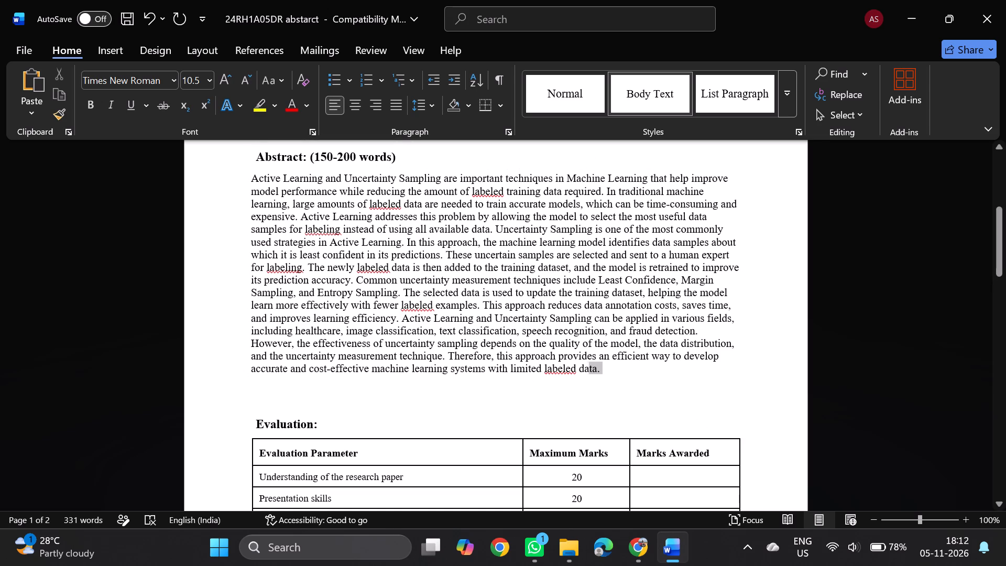
pyautogui.moveTo(568, 366); pyautogui.dragTo(452, 359)
pyautogui.press('BackSpace')
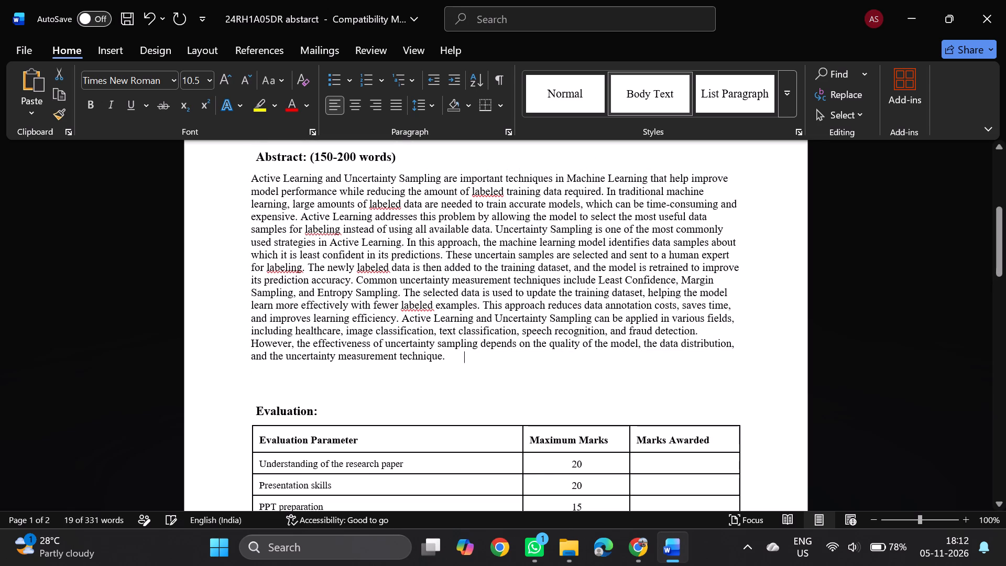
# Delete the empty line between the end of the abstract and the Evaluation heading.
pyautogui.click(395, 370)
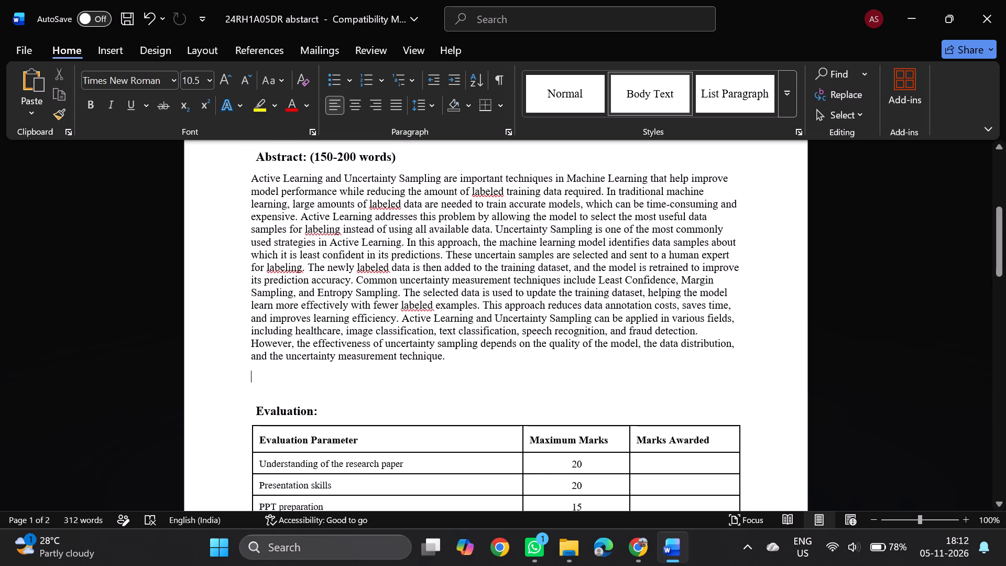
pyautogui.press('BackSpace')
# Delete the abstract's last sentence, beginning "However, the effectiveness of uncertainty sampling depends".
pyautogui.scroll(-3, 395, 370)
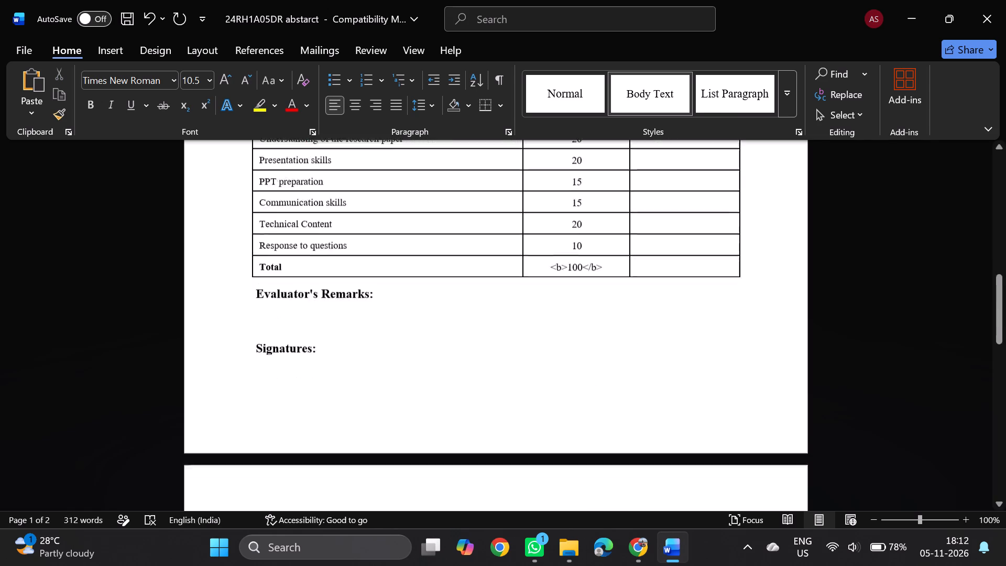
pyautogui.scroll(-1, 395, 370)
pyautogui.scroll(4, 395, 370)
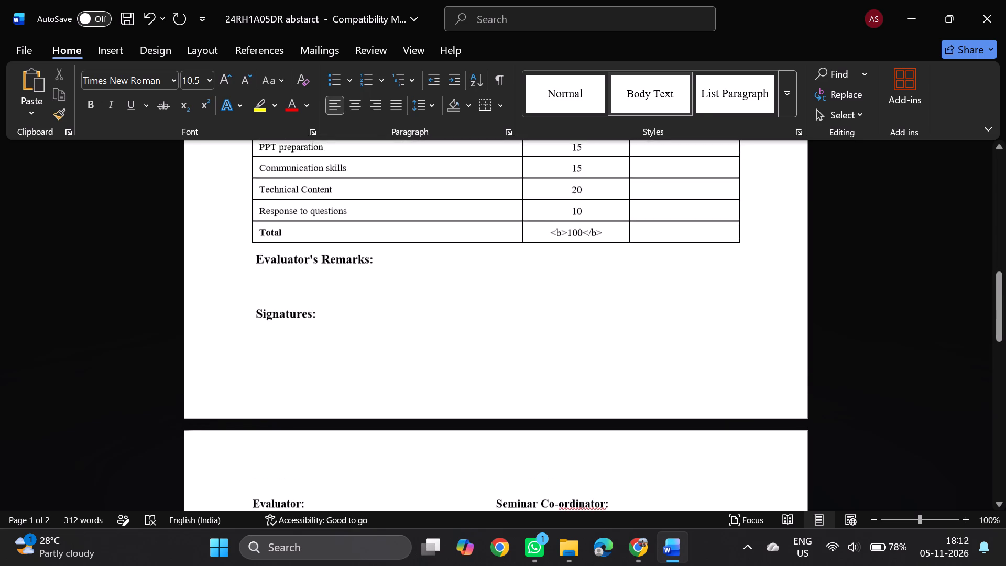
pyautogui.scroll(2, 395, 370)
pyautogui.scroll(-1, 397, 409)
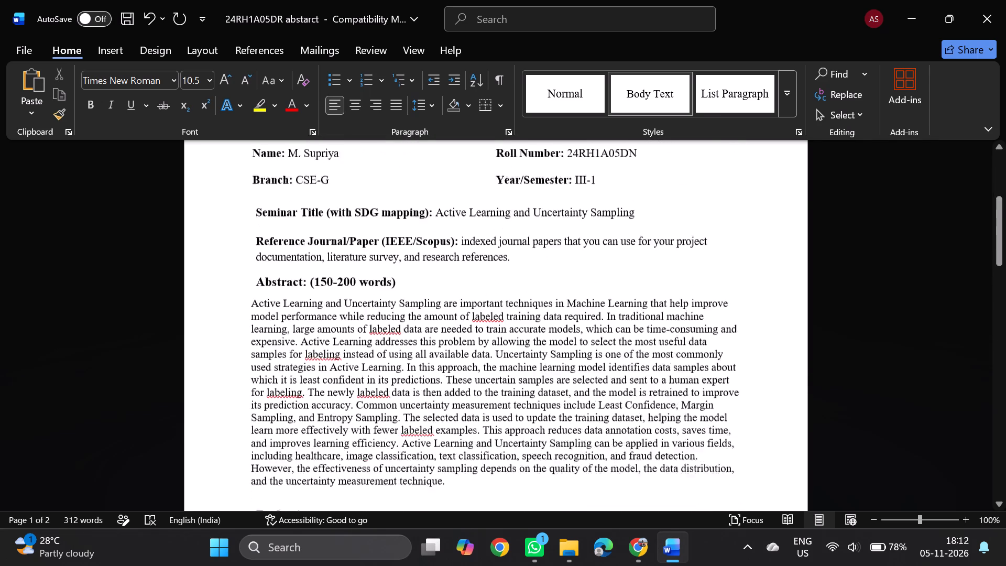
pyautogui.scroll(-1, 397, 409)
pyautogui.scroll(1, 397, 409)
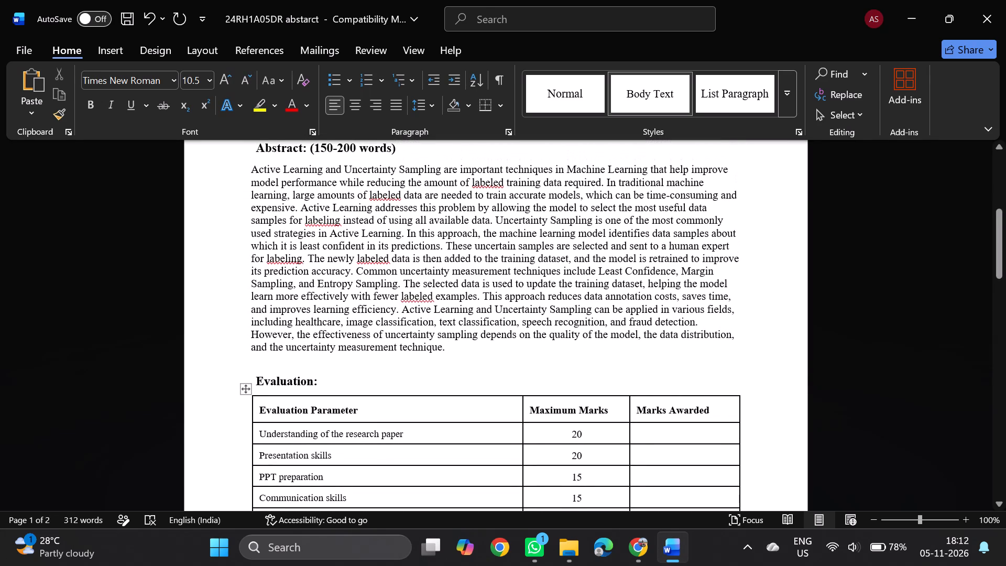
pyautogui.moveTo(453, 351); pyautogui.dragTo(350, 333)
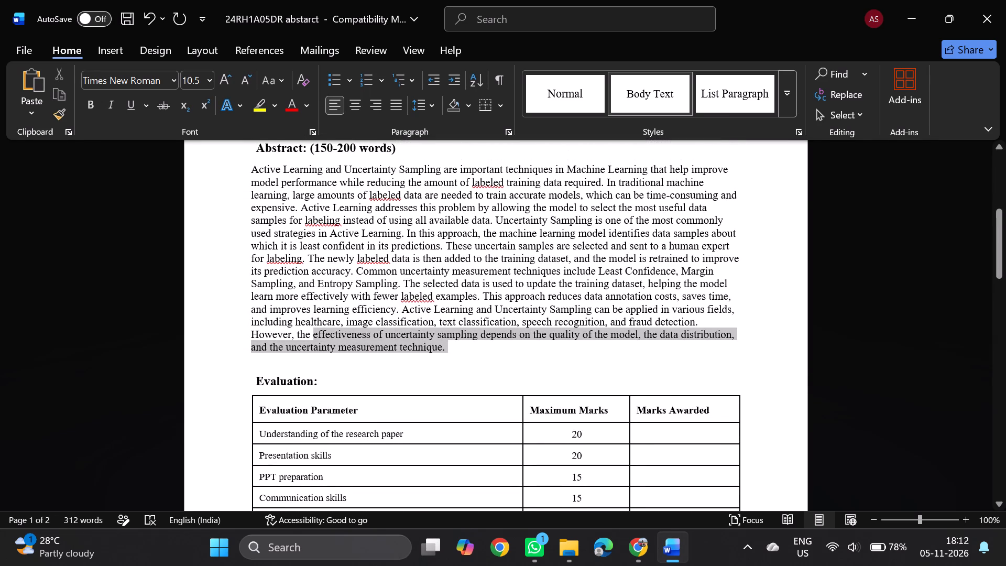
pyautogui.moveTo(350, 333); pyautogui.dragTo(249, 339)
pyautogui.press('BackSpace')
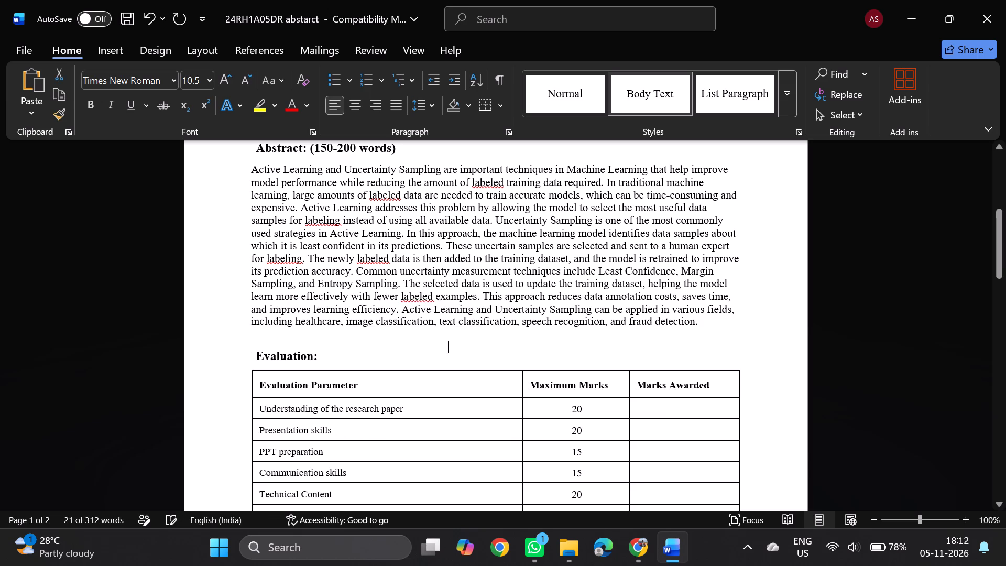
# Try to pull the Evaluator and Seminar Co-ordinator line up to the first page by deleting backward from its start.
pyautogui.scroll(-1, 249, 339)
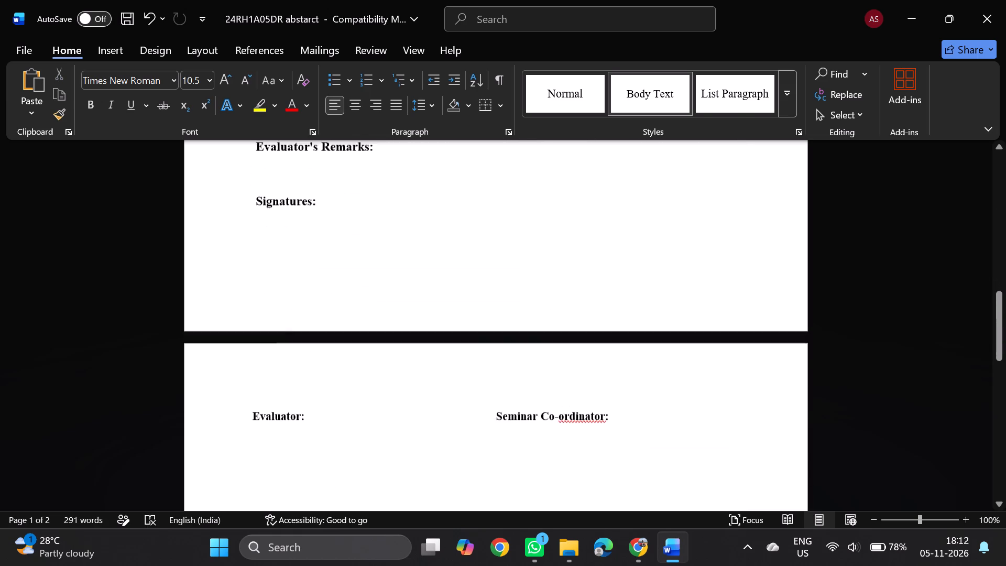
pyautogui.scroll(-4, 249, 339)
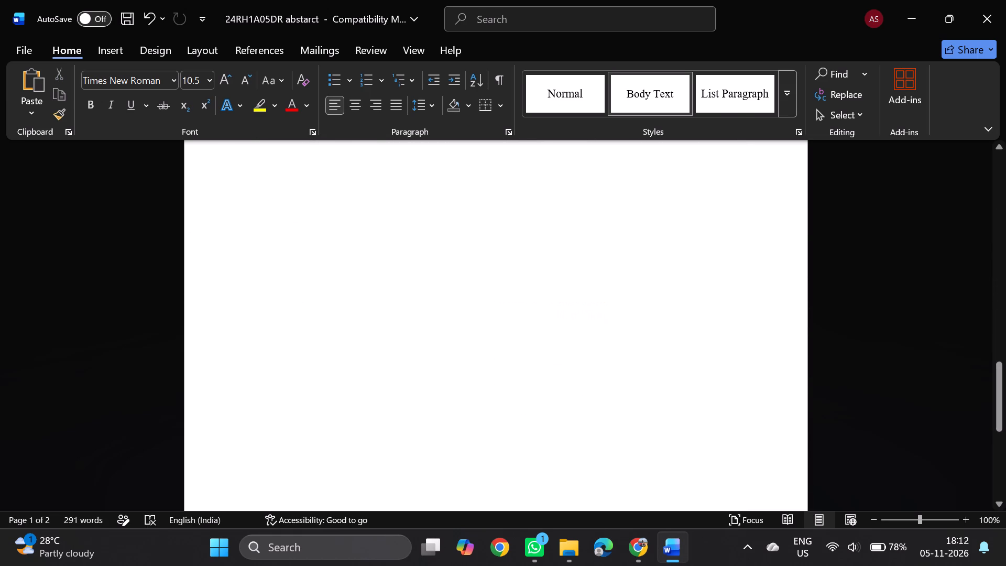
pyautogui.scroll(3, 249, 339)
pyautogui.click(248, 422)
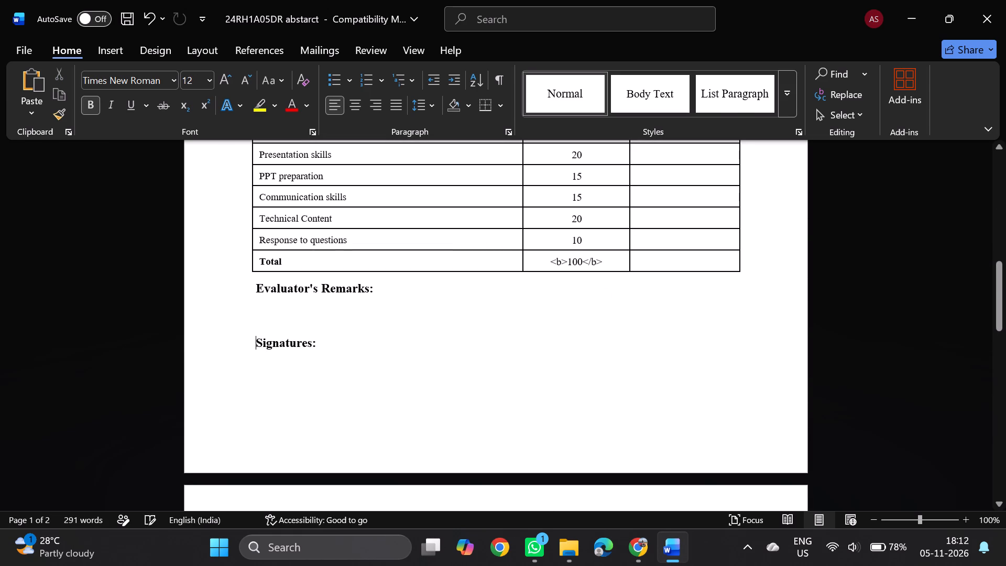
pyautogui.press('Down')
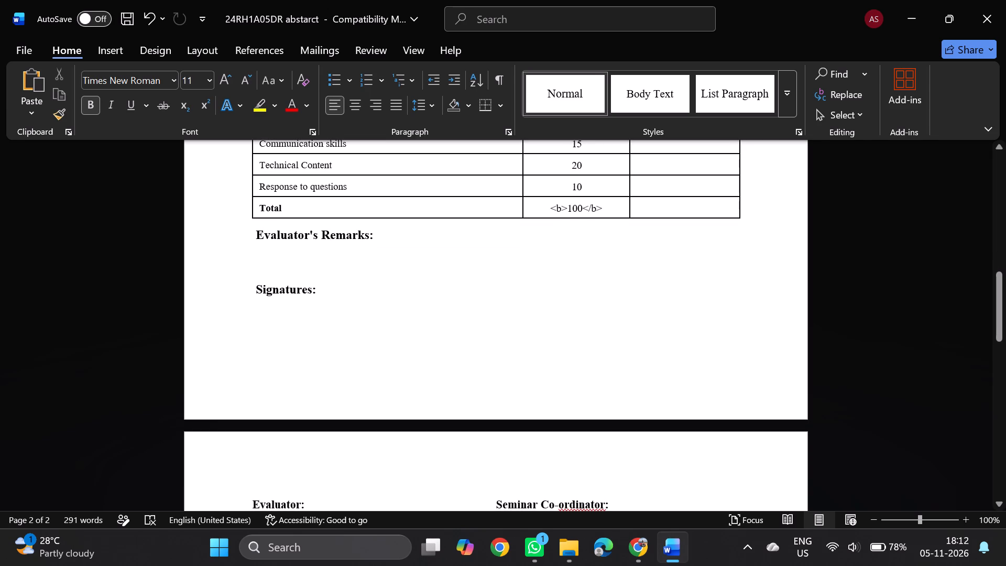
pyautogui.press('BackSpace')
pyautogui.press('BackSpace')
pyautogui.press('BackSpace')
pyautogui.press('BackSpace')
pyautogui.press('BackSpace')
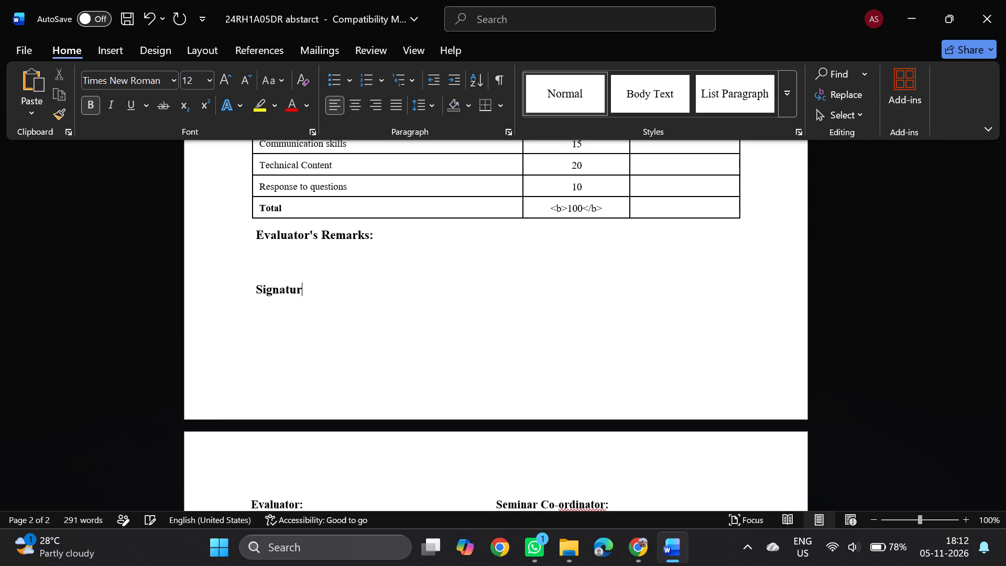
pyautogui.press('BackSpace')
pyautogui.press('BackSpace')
# Undo the recent deletions, the paragraph join and the paste of the abstract's remainder, back to the text ending "human expert for labeling.".
pyautogui.hotkey('ctrl', 'z')
pyautogui.hotkey('ctrl', 'z')
pyautogui.hotkey('ctrl', 'z')
pyautogui.hotkey('ctrl', 'z')
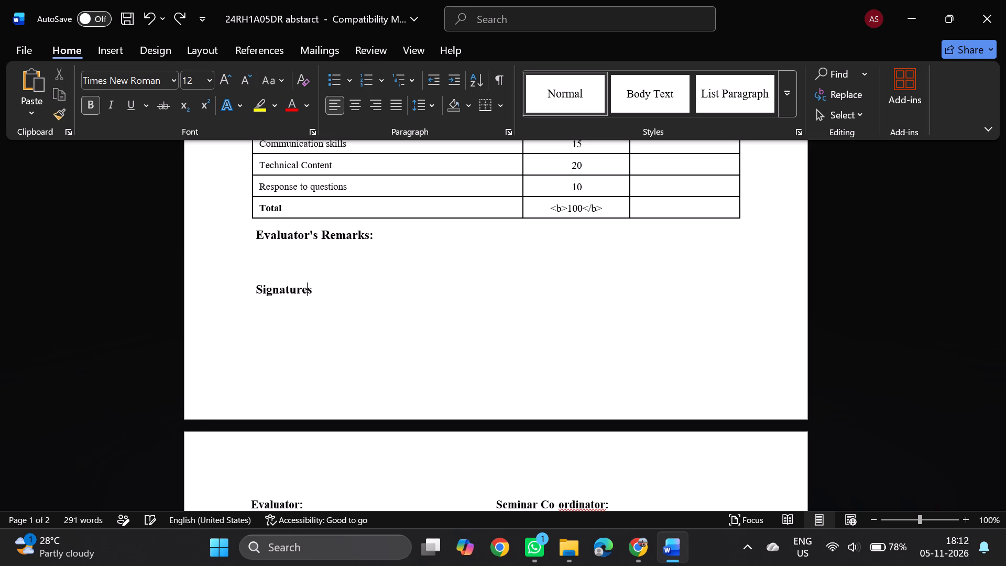
pyautogui.hotkey('ctrl', 'z')
pyautogui.hotkey('ctrl', 'z')
pyautogui.hotkey('ctrl', 'z')
pyautogui.hotkey('ctrl', 'z')
pyautogui.hotkey('ctrl', 'z')
pyautogui.hotkey('ctrl', 'z')
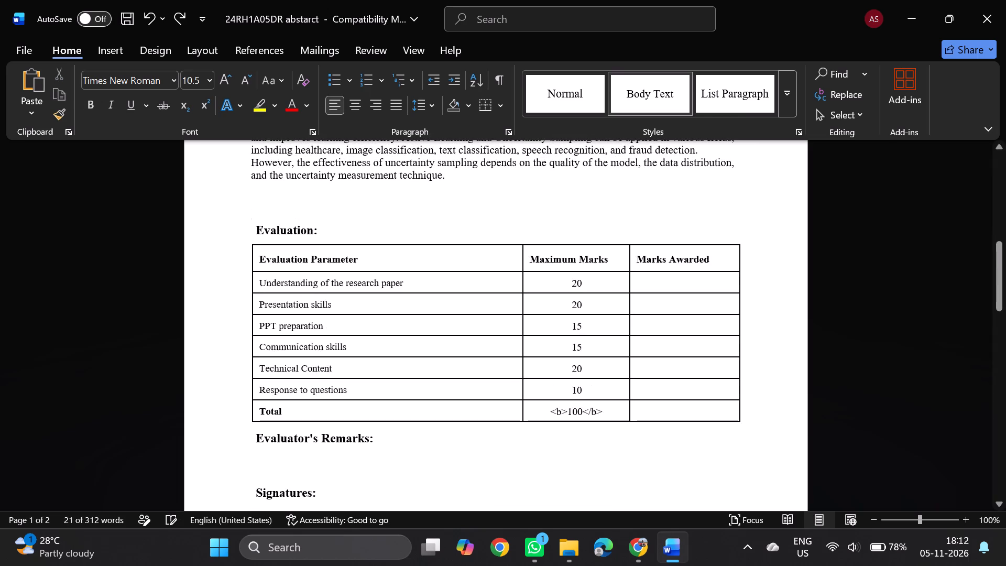
pyautogui.hotkey('ctrl', 'z')
pyautogui.hotkey('ctrl', 'z')
pyautogui.hotkey('ctrl', 'z')
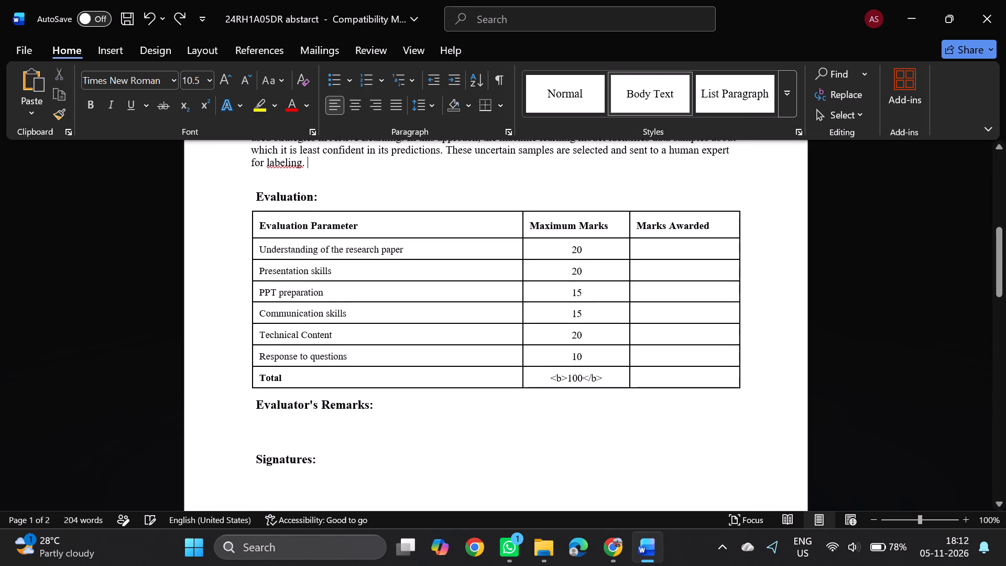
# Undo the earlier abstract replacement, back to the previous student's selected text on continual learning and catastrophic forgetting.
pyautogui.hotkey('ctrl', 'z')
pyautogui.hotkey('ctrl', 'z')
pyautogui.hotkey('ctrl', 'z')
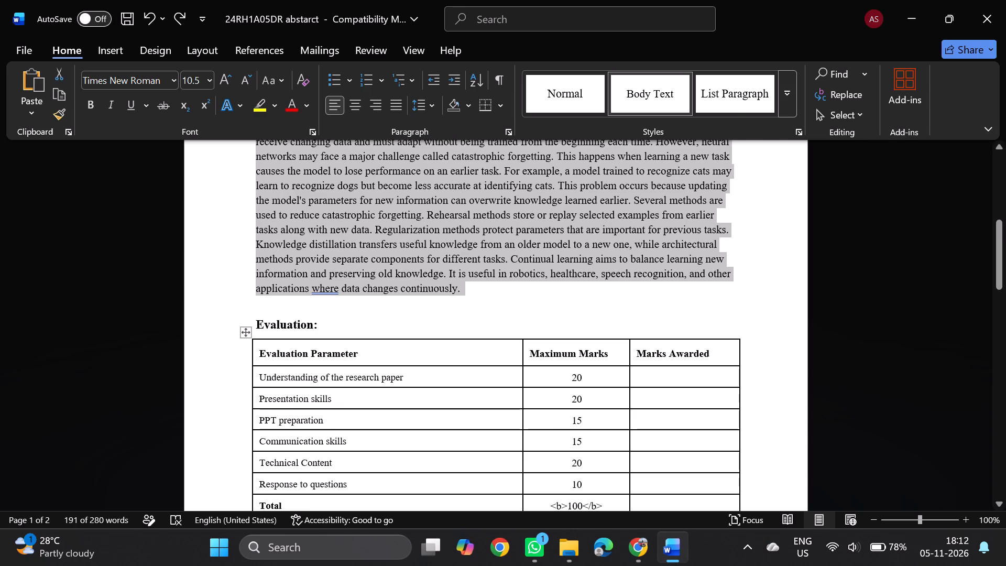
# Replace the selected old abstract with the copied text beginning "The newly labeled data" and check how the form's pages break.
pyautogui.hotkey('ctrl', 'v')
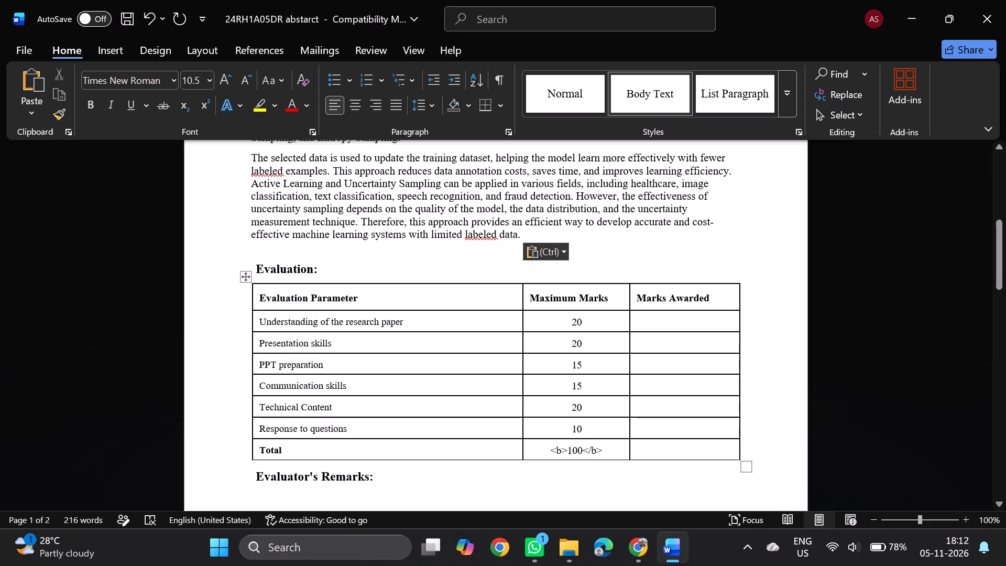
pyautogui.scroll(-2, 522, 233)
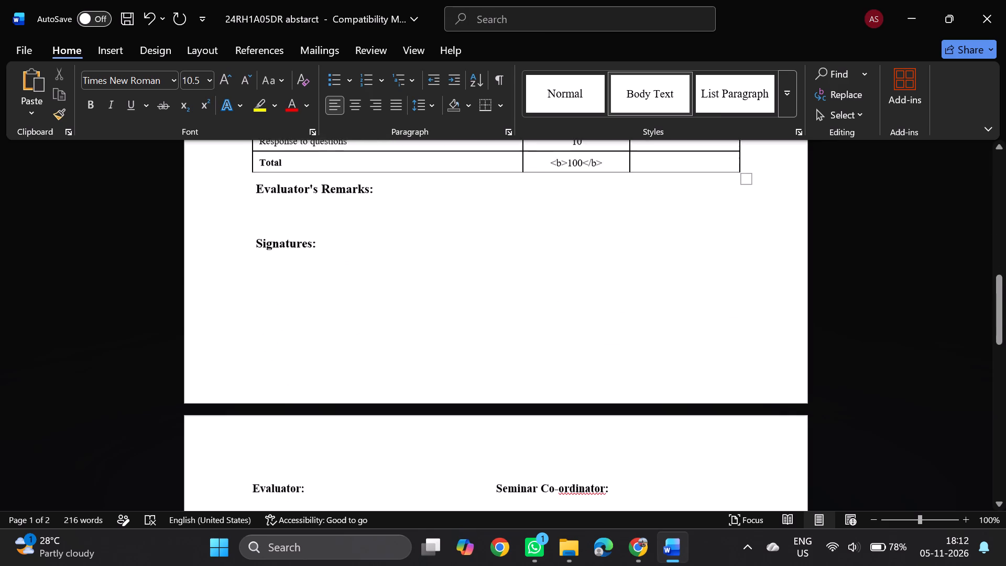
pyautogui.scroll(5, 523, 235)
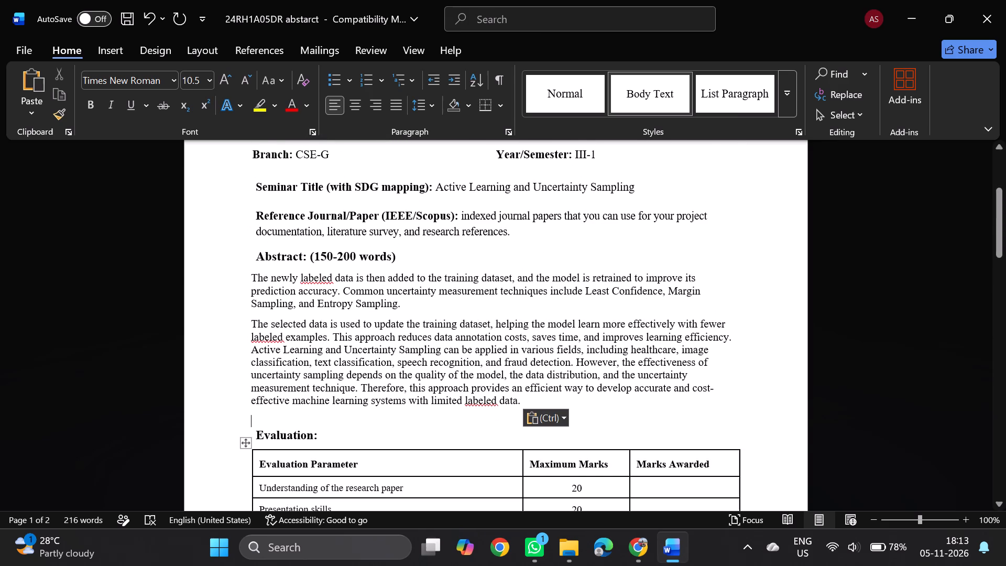
# Delete both pasted paragraphs under the Abstract heading, from "The newly labeled data" to "limited labeled data.", and check the remaining layout.
pyautogui.moveTo(522, 398); pyautogui.dragTo(240, 284)
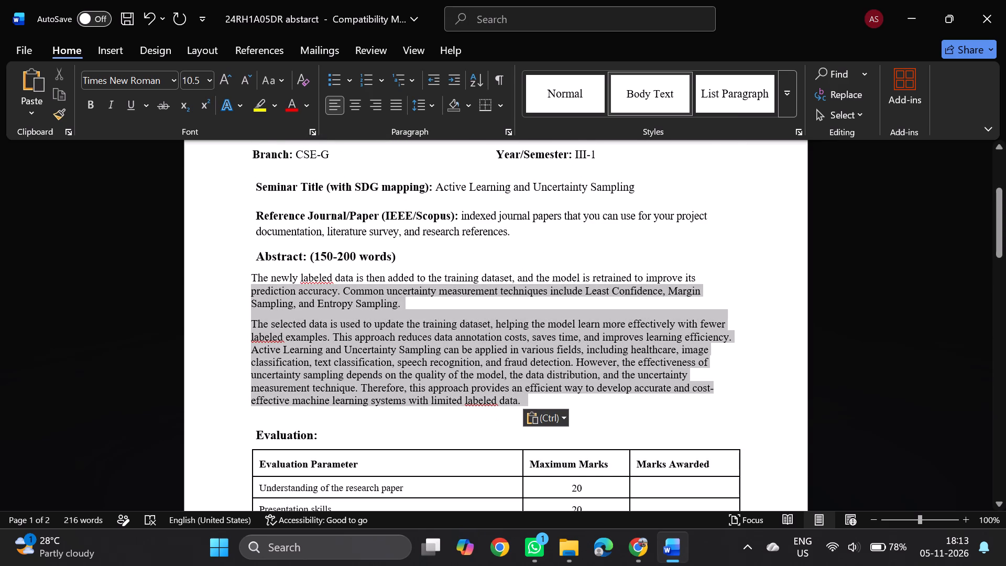
pyautogui.moveTo(240, 284); pyautogui.dragTo(238, 278)
pyautogui.press('BackSpace')
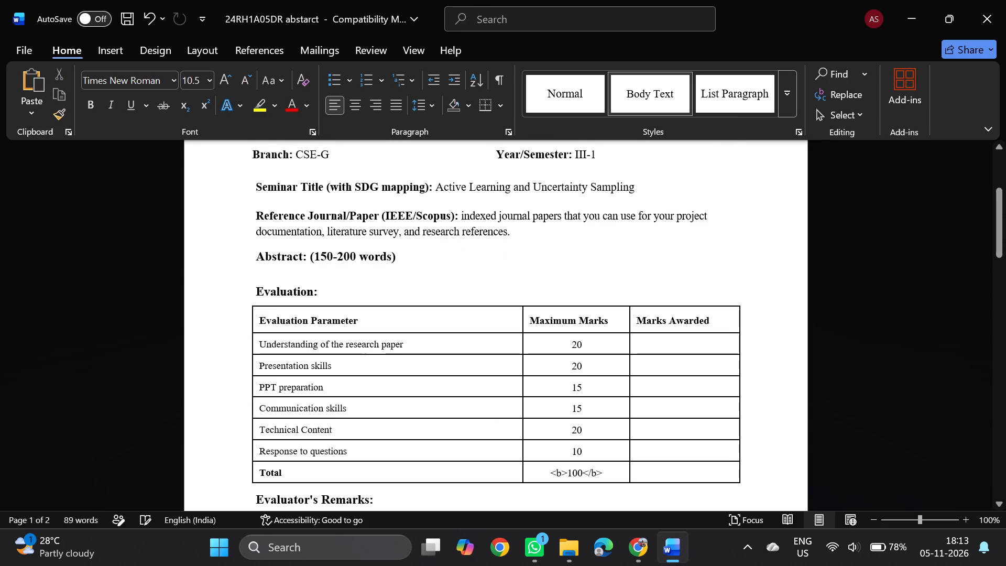
pyautogui.scroll(-1, 535, 450)
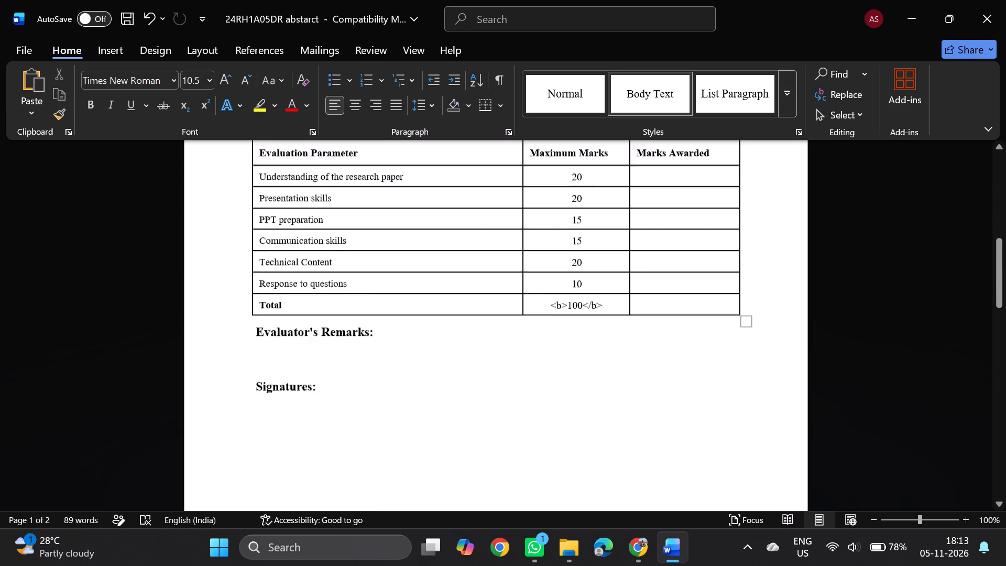
pyautogui.scroll(-2, 535, 450)
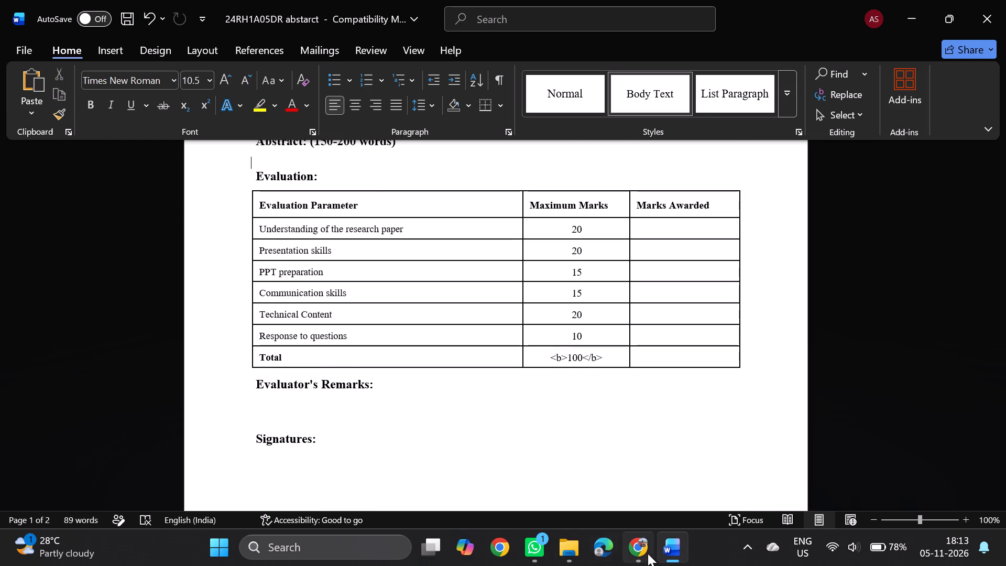
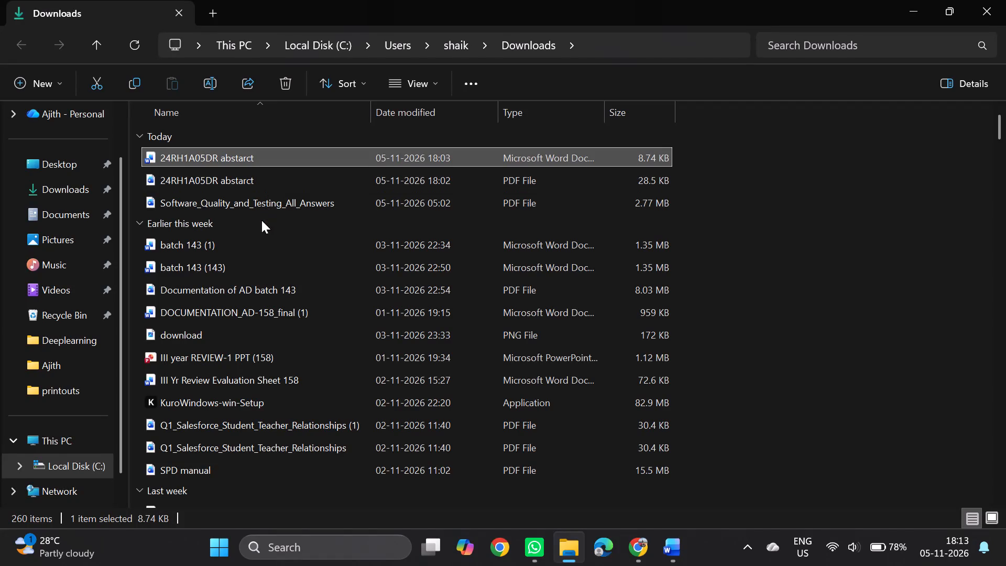
# Open the PDF copy of the abstract form from the Downloads folder and view its evaluation table, remarks and signatures sections.
pyautogui.doubleClick(249, 183)
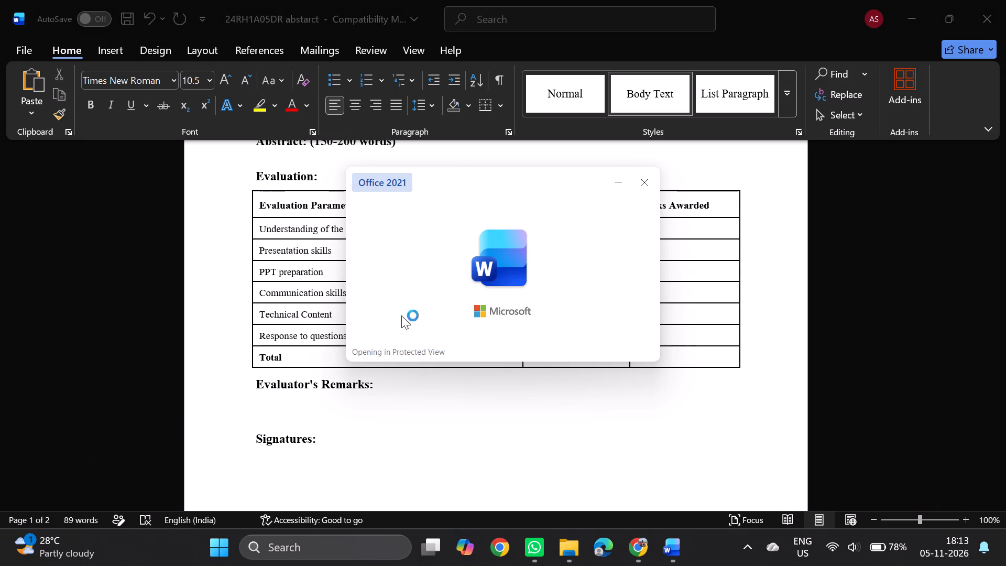
pyautogui.scroll(-5, 416, 337)
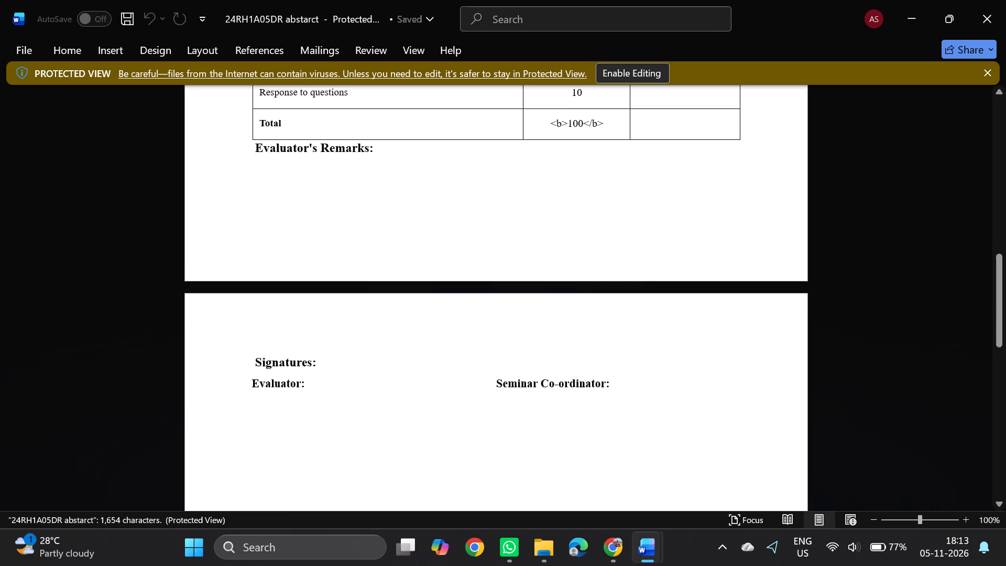
# Examine the evaluation table, remarks and signatures layout in the read-only sample form, and close that document.
pyautogui.scroll(-1, 416, 337)
pyautogui.scroll(5, 416, 337)
pyautogui.scroll(-1, 416, 337)
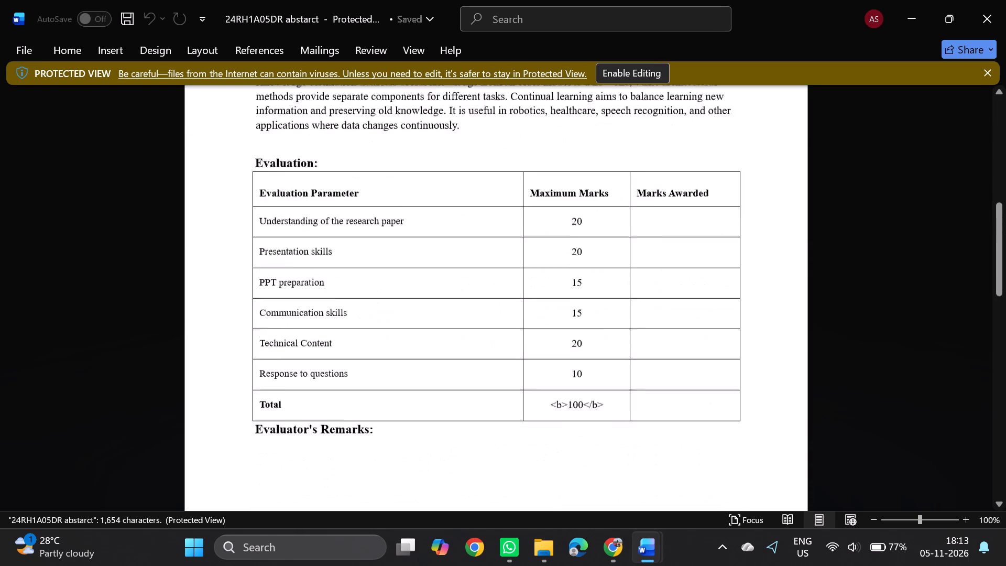
pyautogui.scroll(-3, 416, 337)
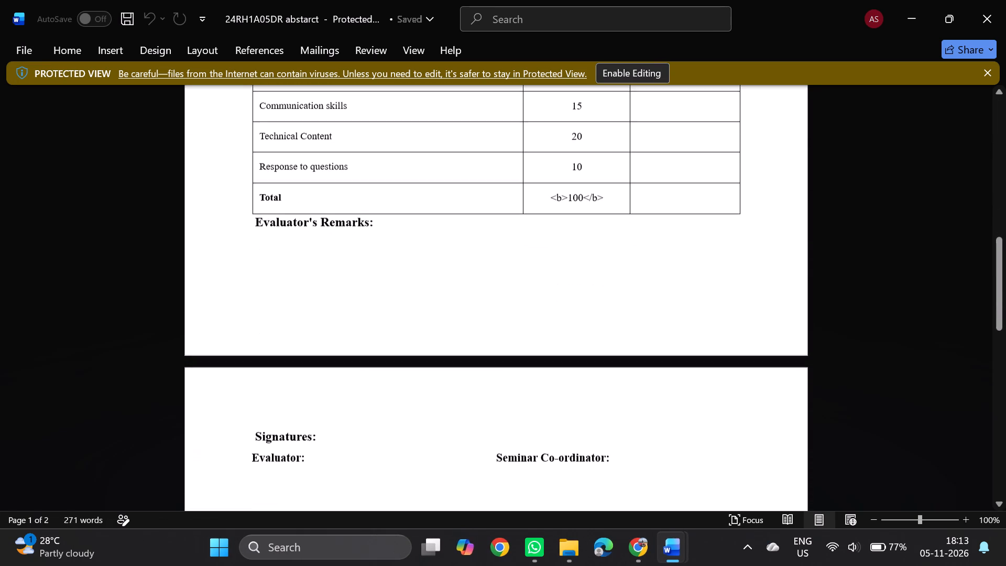
pyautogui.scroll(4, 416, 337)
pyautogui.scroll(-2, 416, 337)
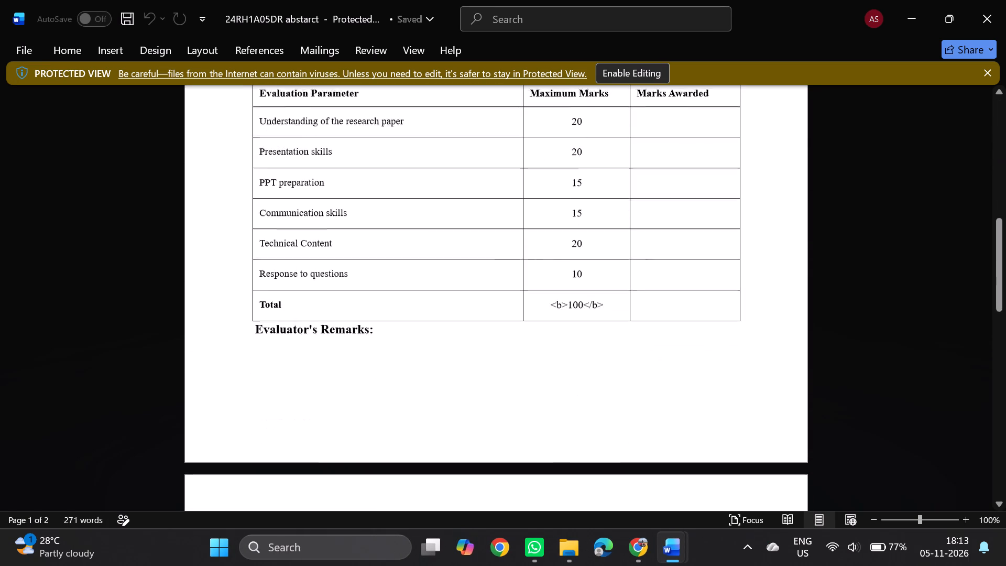
pyautogui.scroll(-1, 416, 337)
pyautogui.scroll(3, 416, 337)
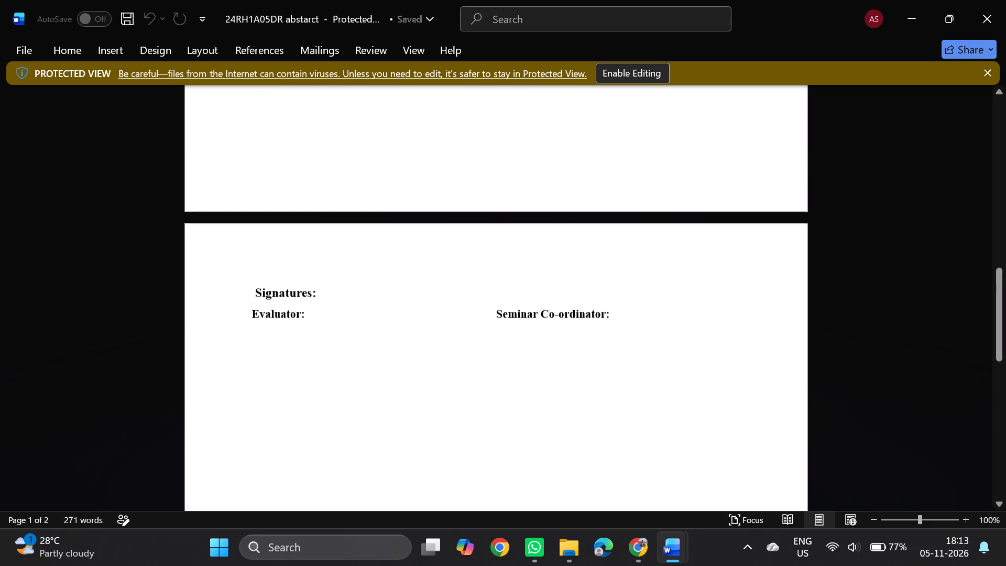
pyautogui.scroll(2, 416, 337)
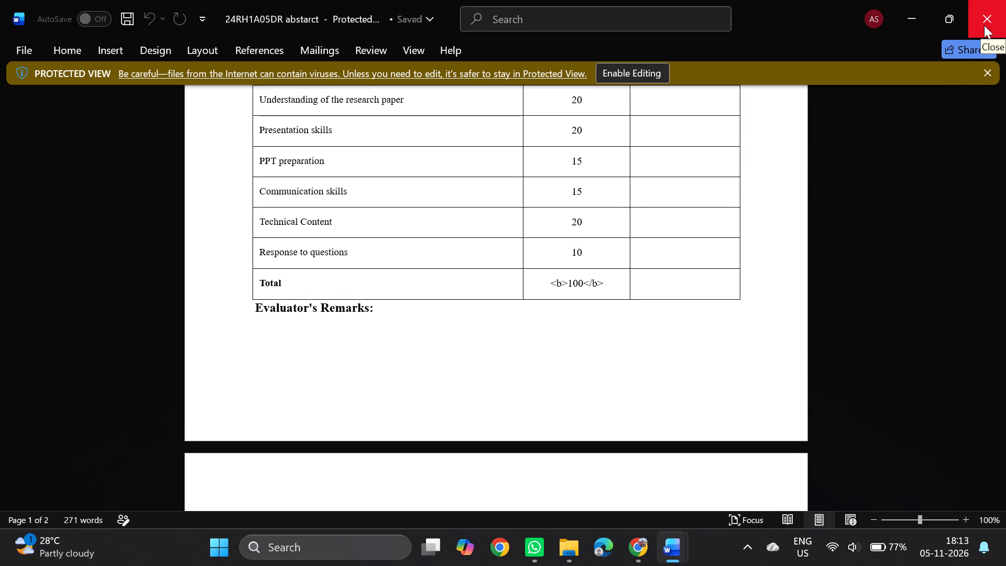
pyautogui.click(984, 25)
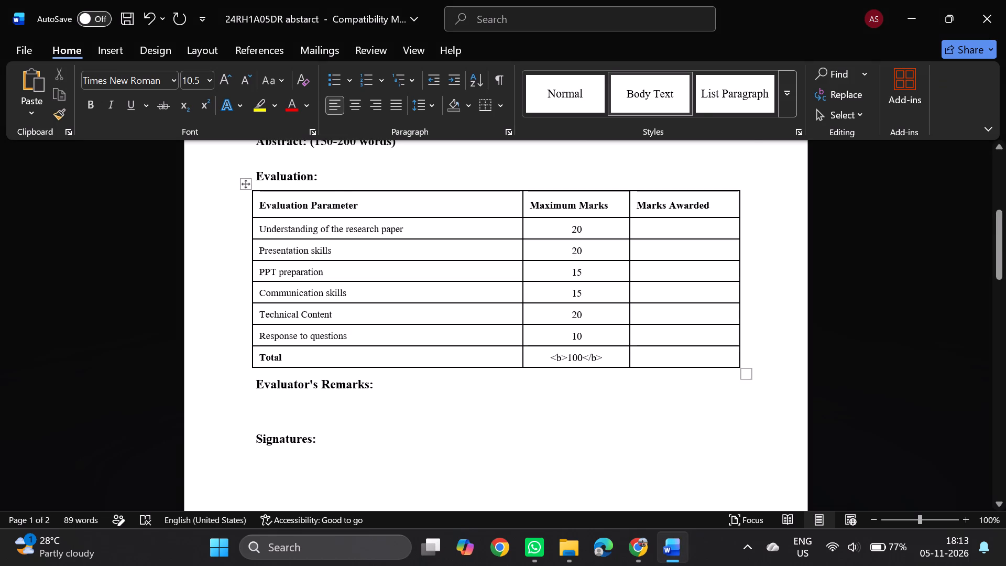
pyautogui.scroll(-2, 631, 407)
pyautogui.scroll(2, 631, 407)
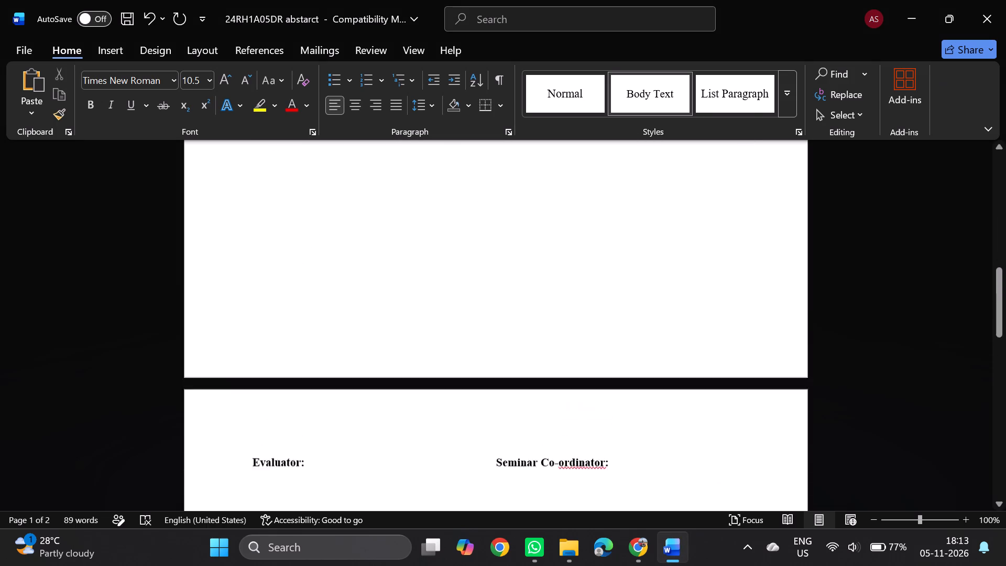
pyautogui.scroll(1, 631, 407)
pyautogui.scroll(1, 501, 383)
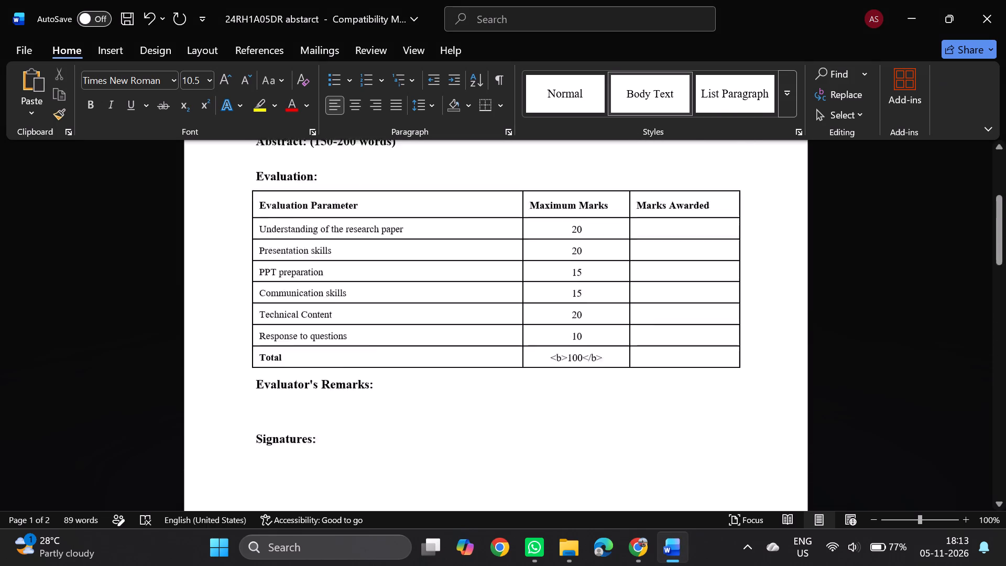
pyautogui.scroll(1, 501, 383)
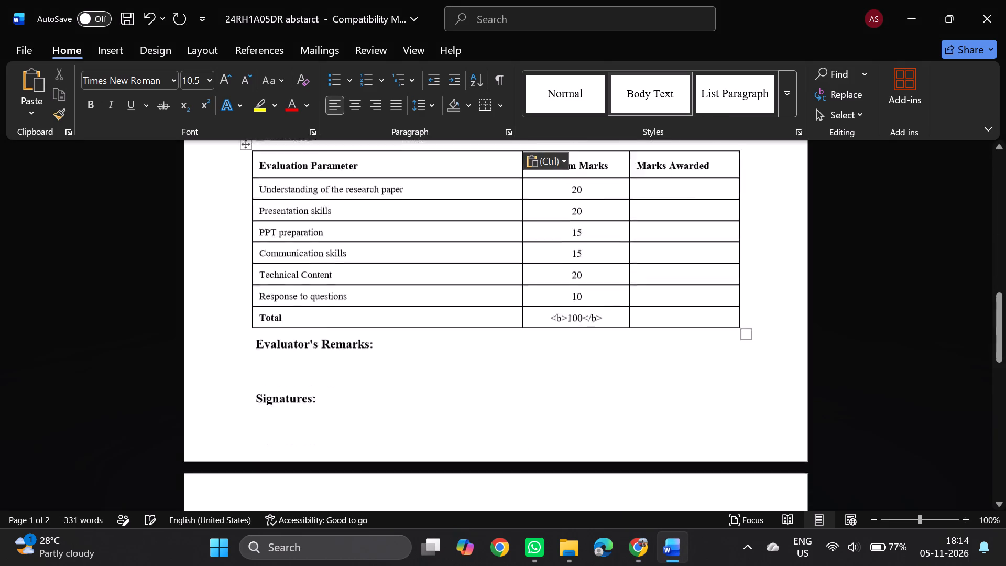
pyautogui.scroll(-1, 351, 369)
pyautogui.scroll(5, 351, 369)
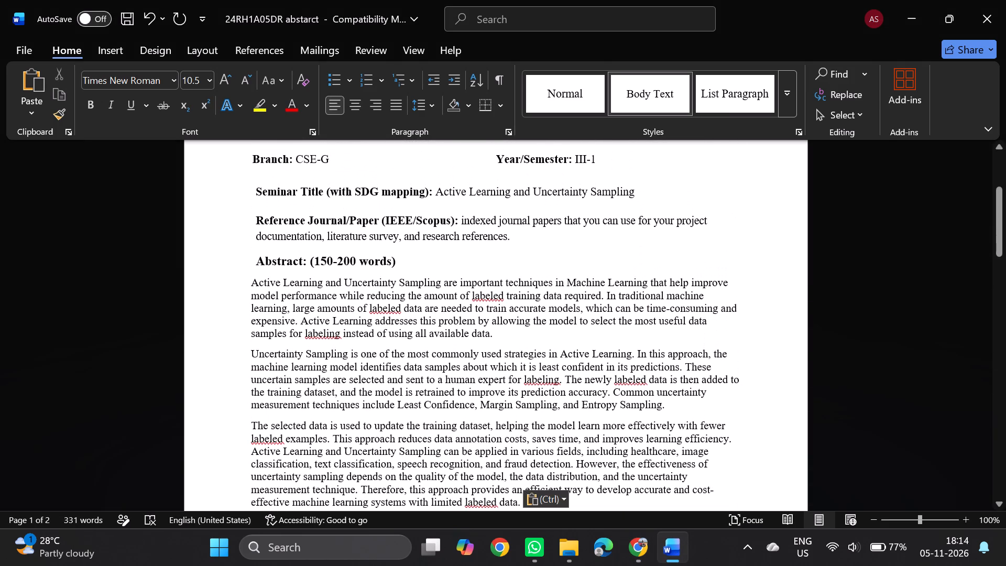
pyautogui.click(251, 423)
pyautogui.press('BackSpace')
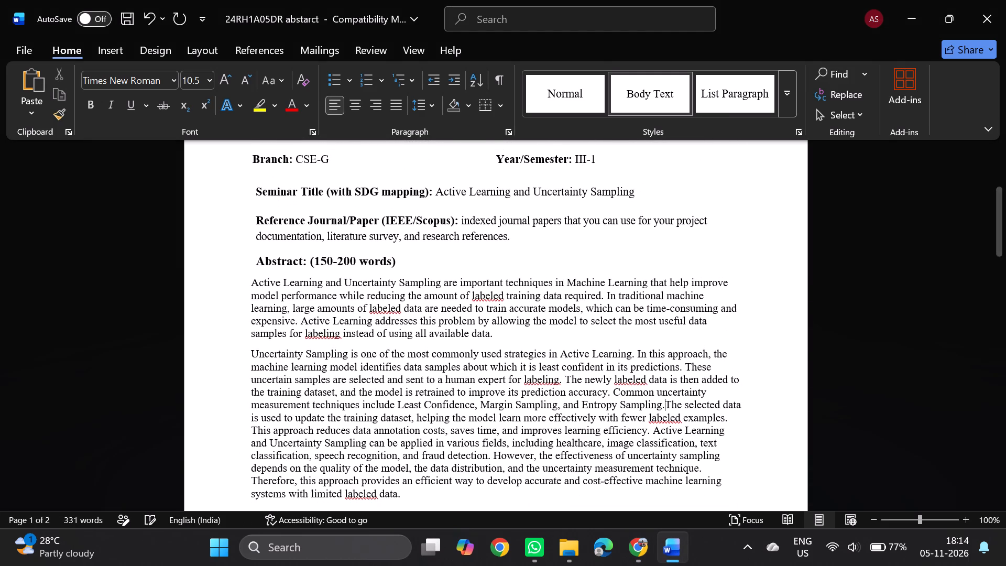
pyautogui.press('space')
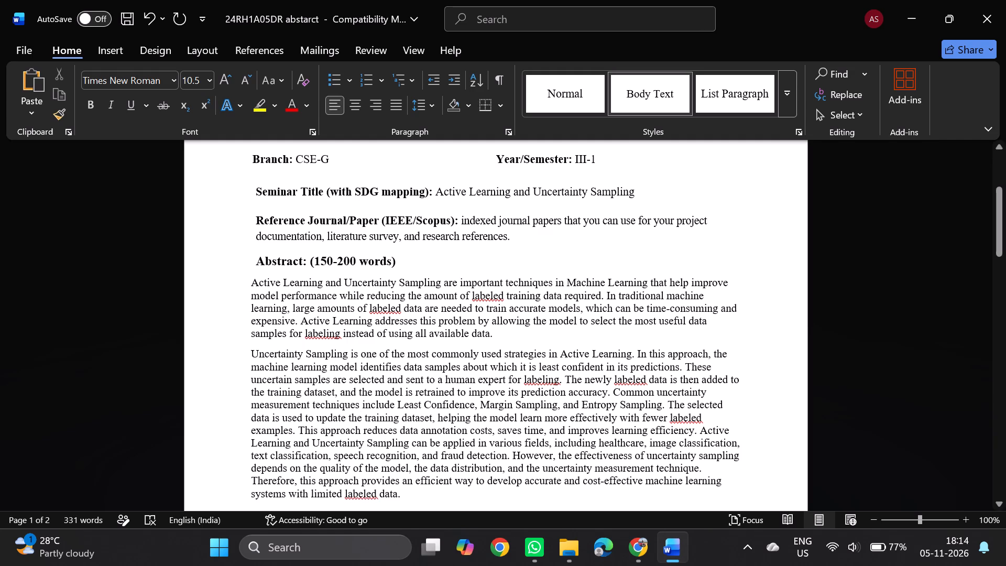
pyautogui.click(251, 353)
pyautogui.press('BackSpace')
pyautogui.press('space')
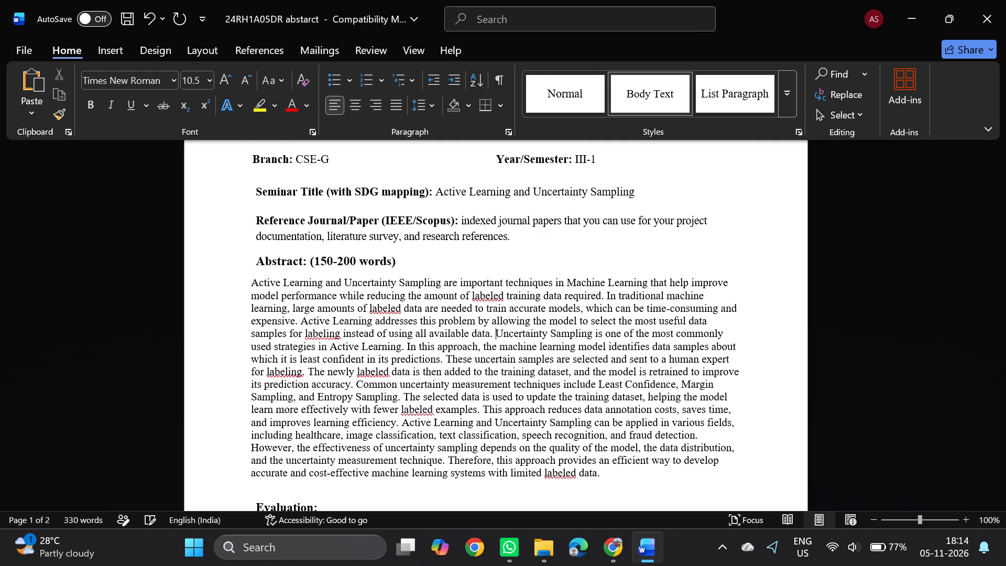
# Insert an extra empty line between the end of the abstract and the Evaluation heading.
pyautogui.scroll(-3, 251, 353)
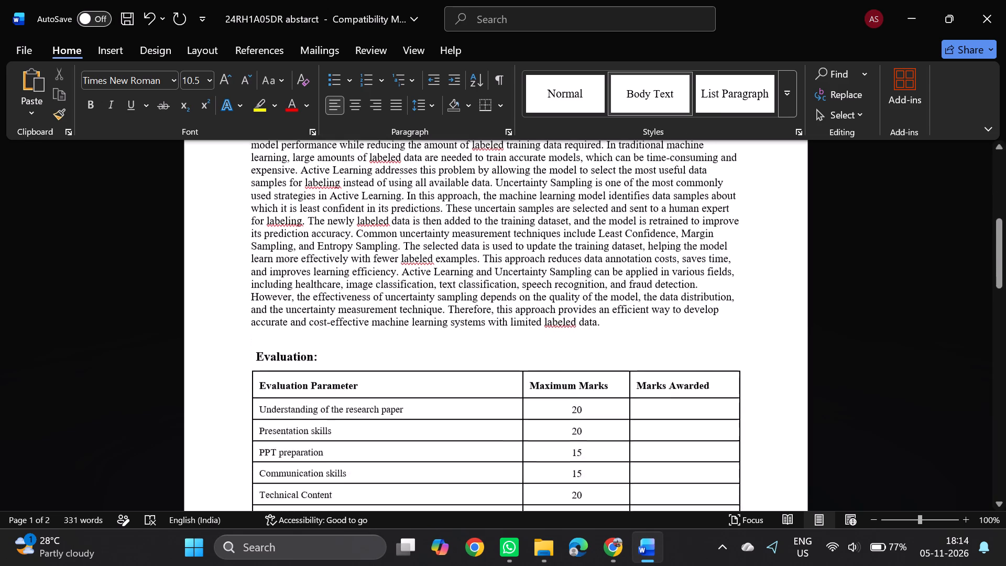
pyautogui.click(291, 320)
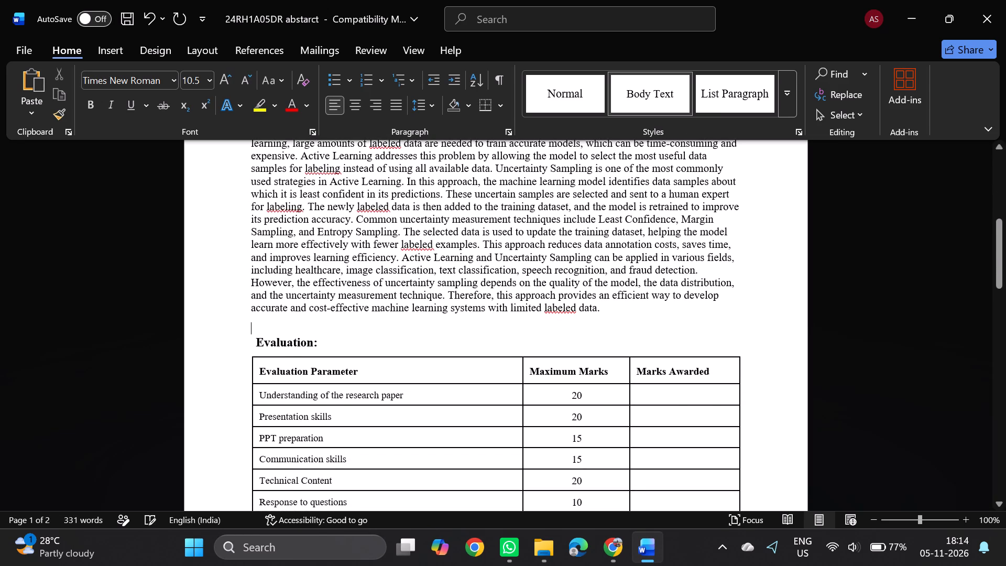
pyautogui.press('Return')
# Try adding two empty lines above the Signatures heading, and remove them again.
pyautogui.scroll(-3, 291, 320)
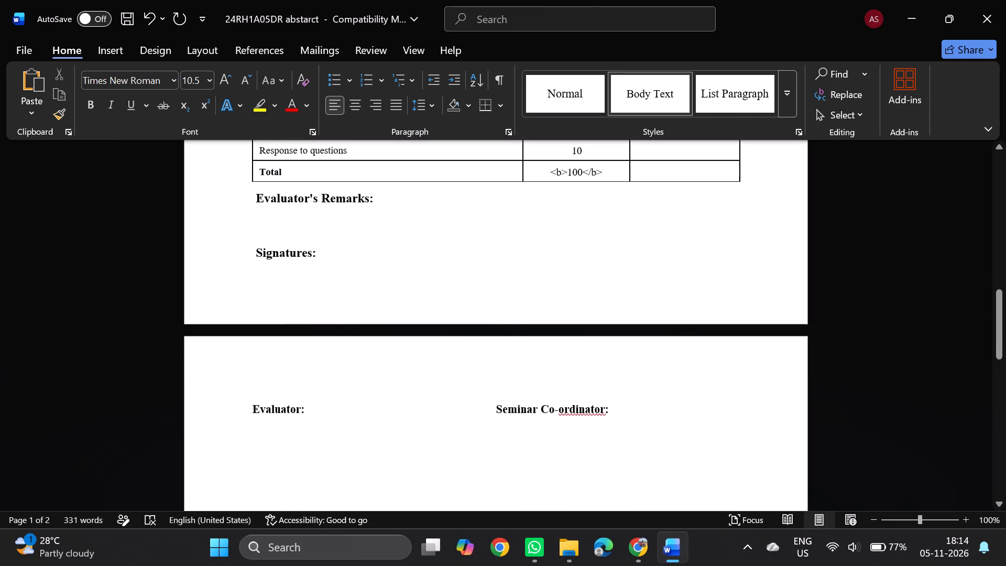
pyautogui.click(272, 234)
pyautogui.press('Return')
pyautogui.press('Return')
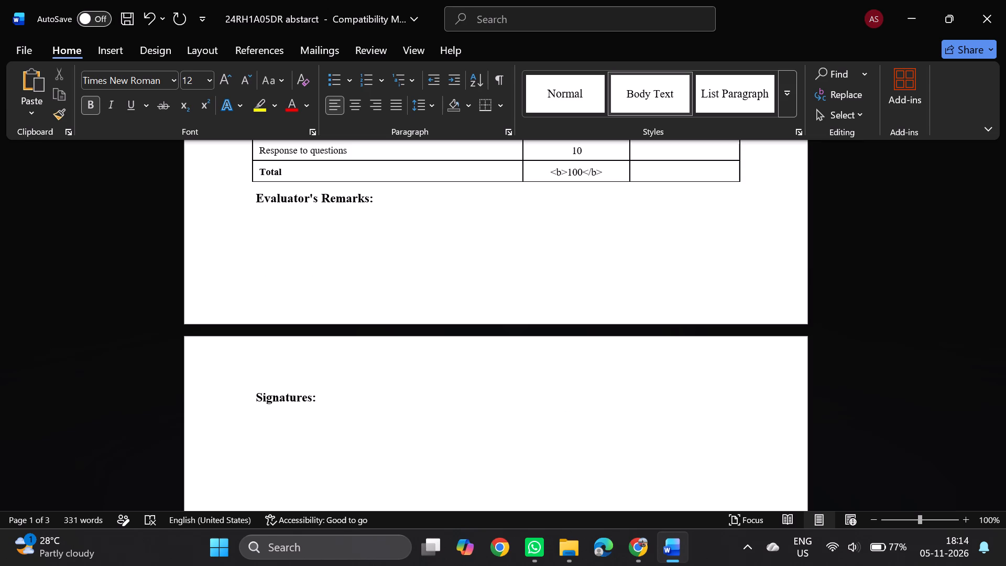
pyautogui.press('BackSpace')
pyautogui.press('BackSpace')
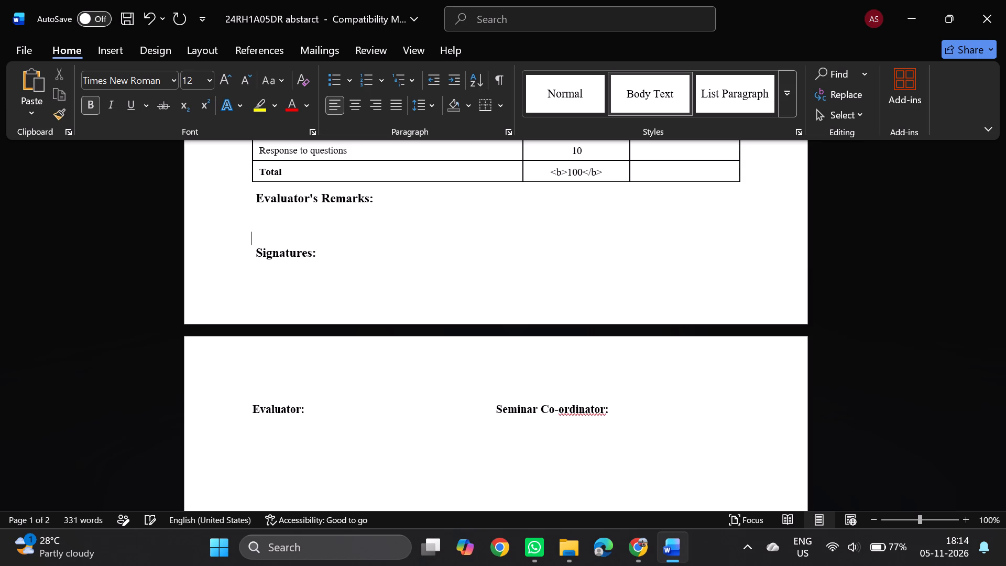
# Delete one empty line directly above the Signatures heading.
pyautogui.press('BackSpace')
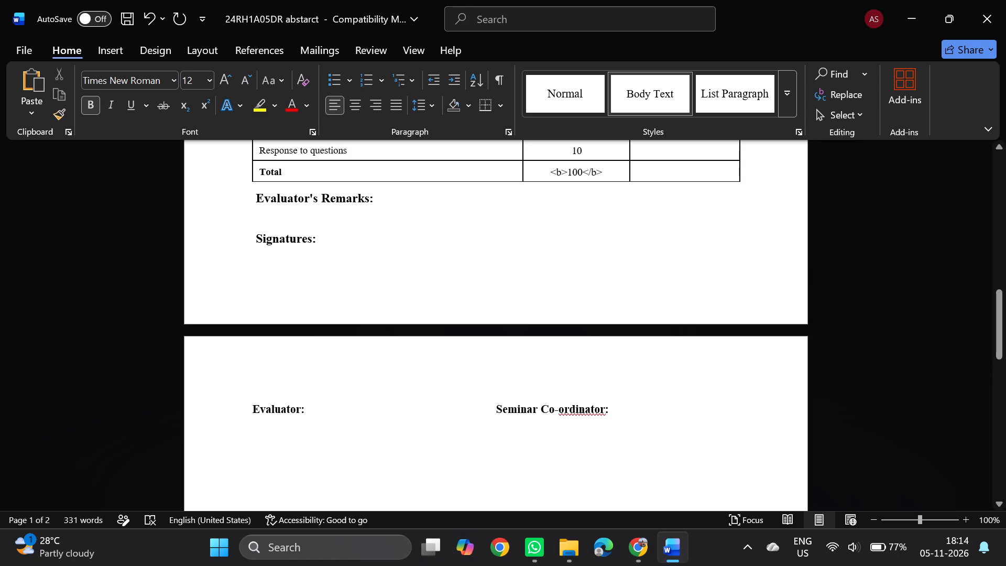
# Try to pull the Evaluator and Seminar Co-ordinator line up to the first page by deleting backward from just above it.
pyautogui.click(242, 382)
pyautogui.press('BackSpace')
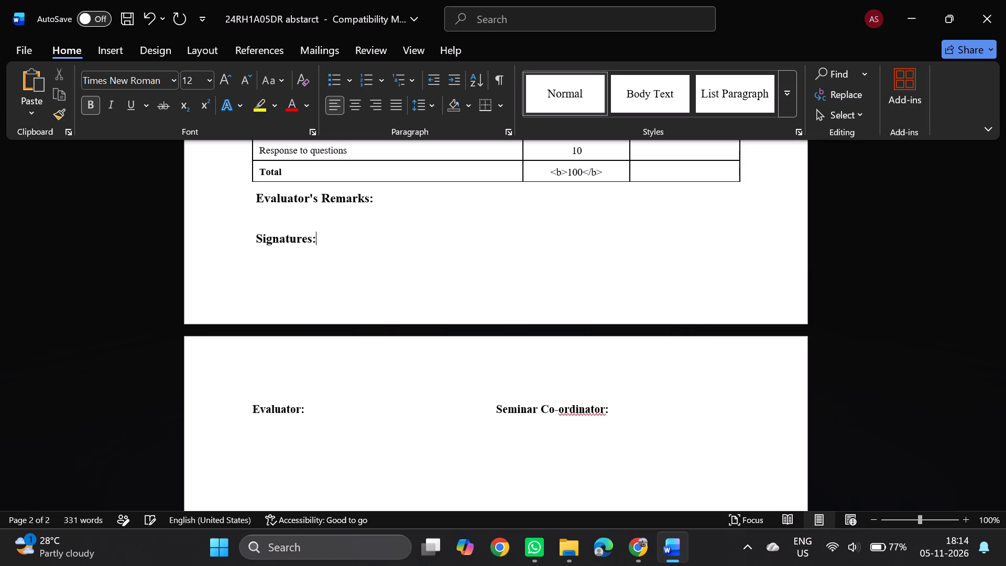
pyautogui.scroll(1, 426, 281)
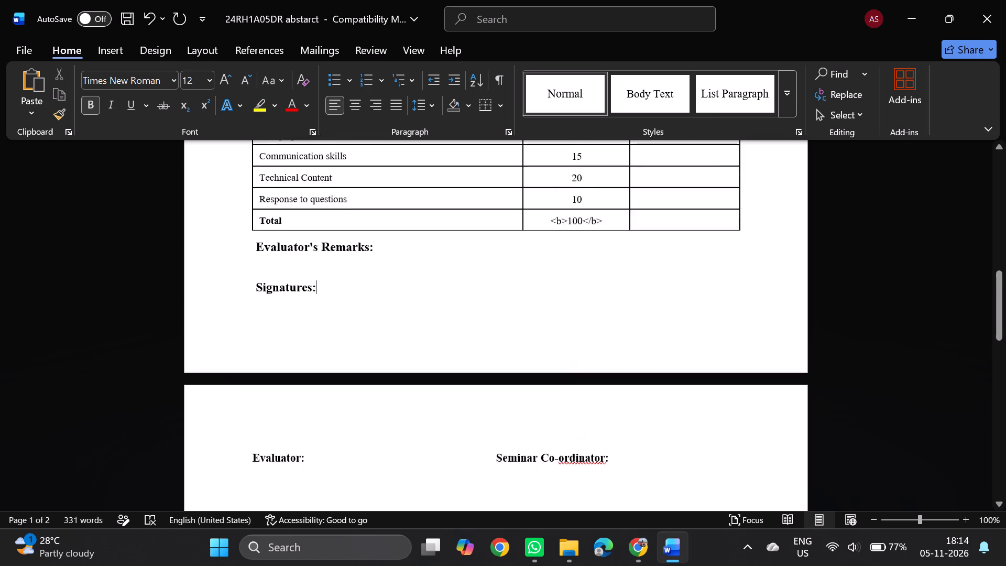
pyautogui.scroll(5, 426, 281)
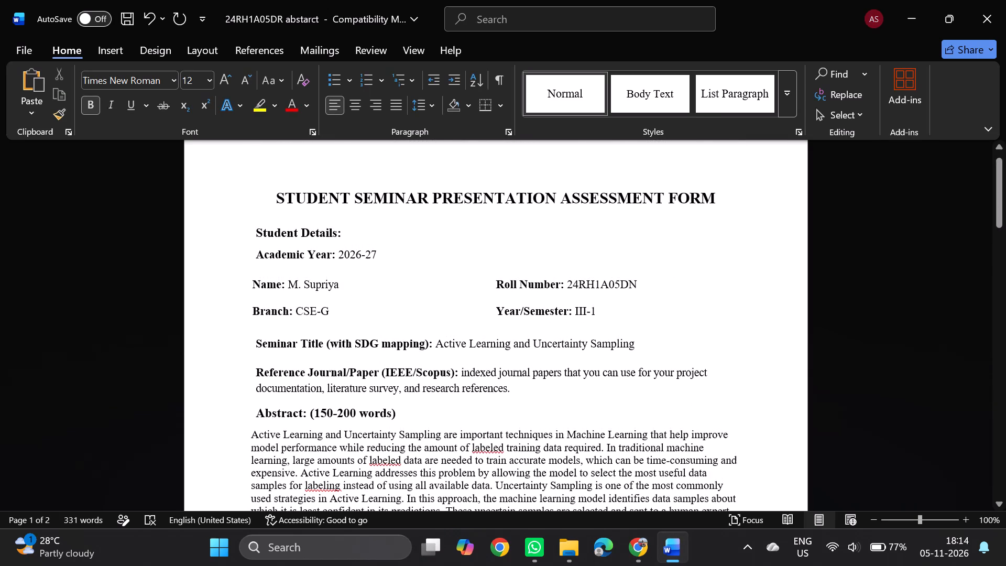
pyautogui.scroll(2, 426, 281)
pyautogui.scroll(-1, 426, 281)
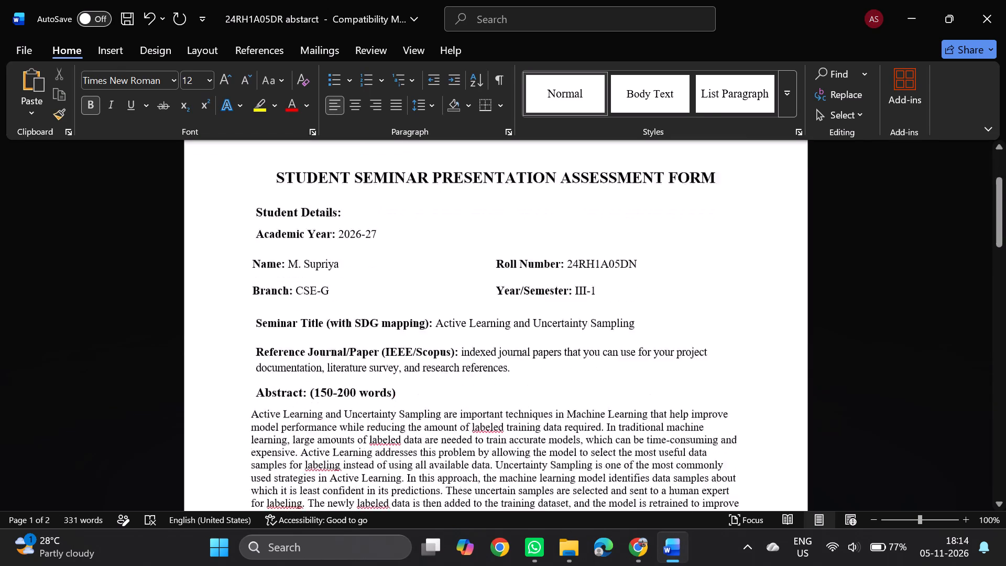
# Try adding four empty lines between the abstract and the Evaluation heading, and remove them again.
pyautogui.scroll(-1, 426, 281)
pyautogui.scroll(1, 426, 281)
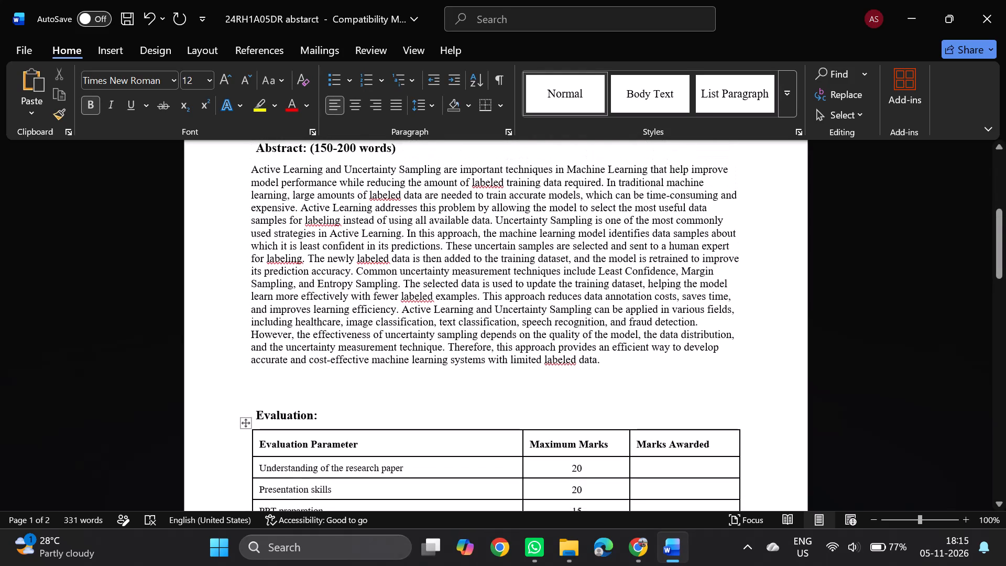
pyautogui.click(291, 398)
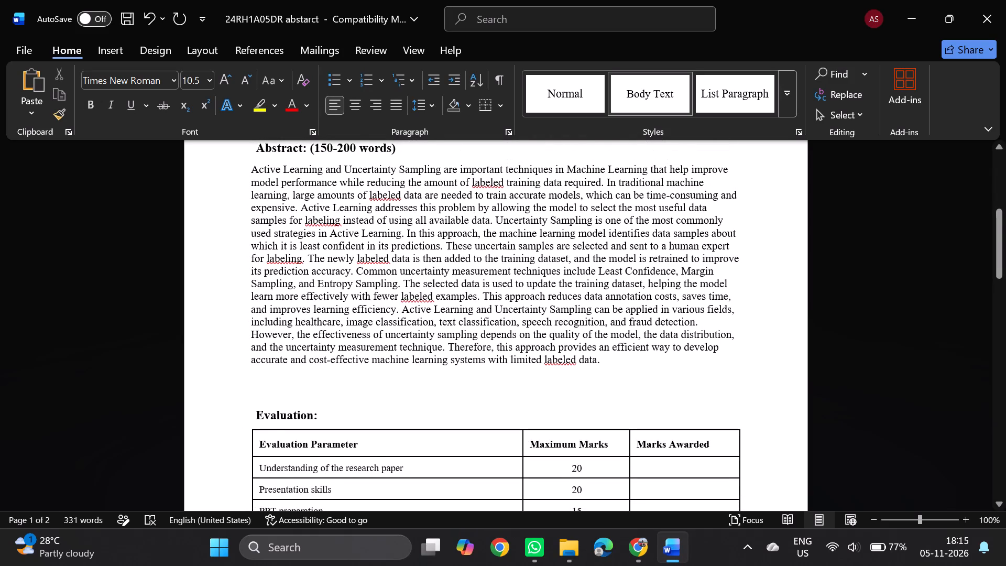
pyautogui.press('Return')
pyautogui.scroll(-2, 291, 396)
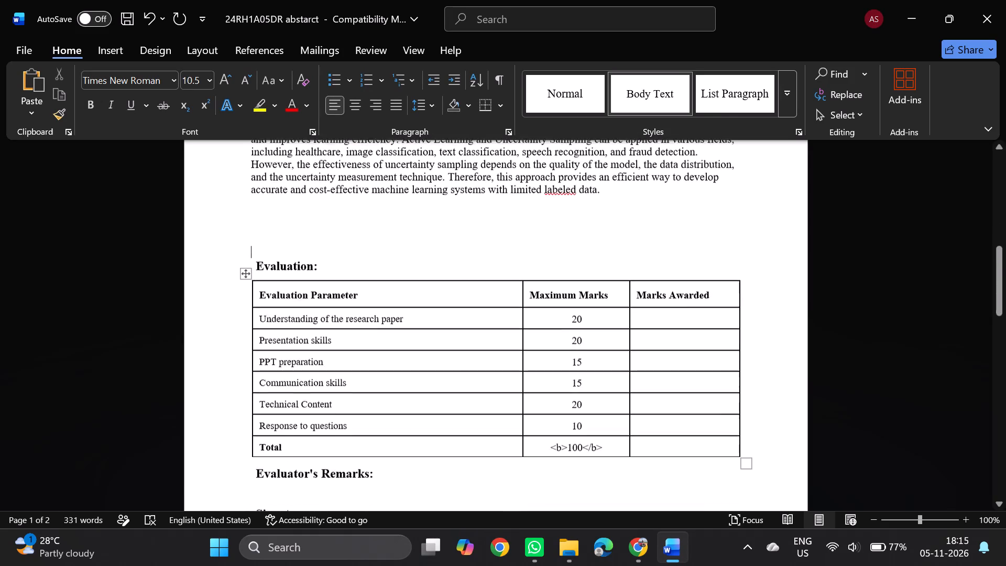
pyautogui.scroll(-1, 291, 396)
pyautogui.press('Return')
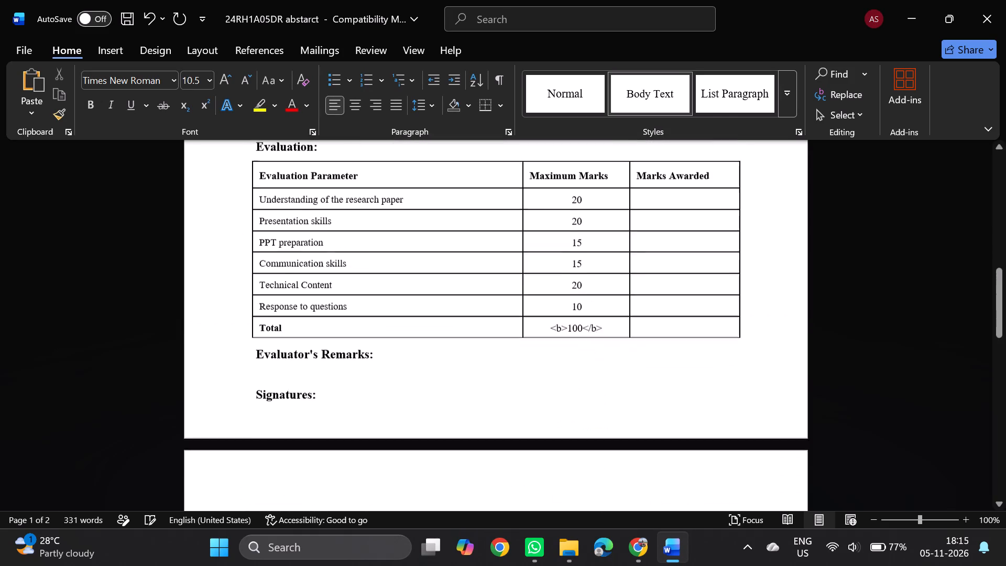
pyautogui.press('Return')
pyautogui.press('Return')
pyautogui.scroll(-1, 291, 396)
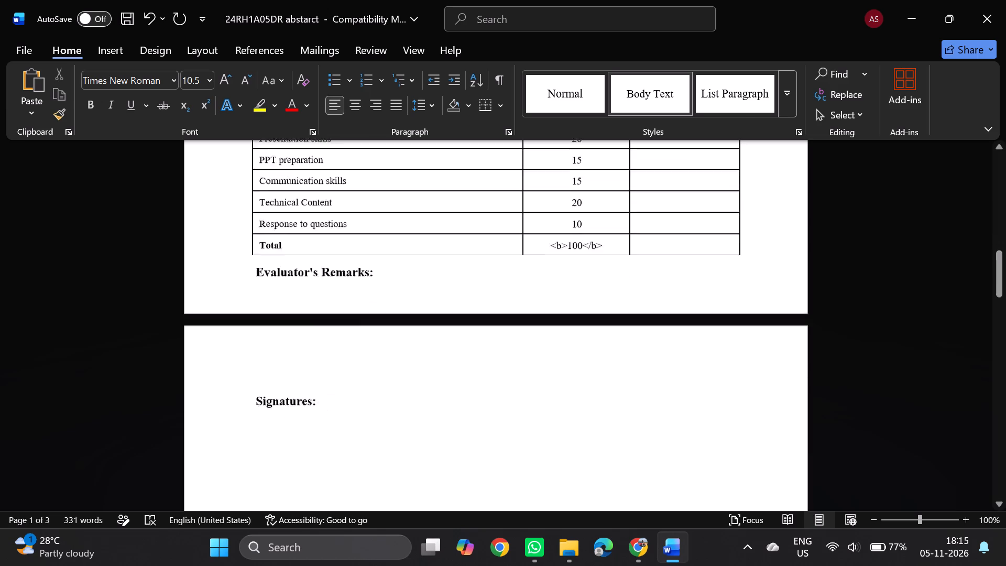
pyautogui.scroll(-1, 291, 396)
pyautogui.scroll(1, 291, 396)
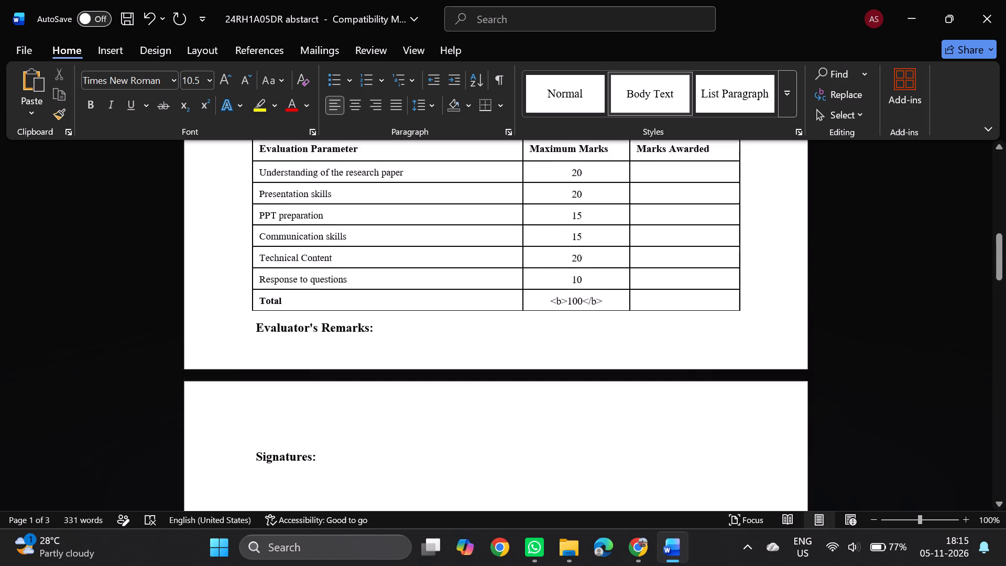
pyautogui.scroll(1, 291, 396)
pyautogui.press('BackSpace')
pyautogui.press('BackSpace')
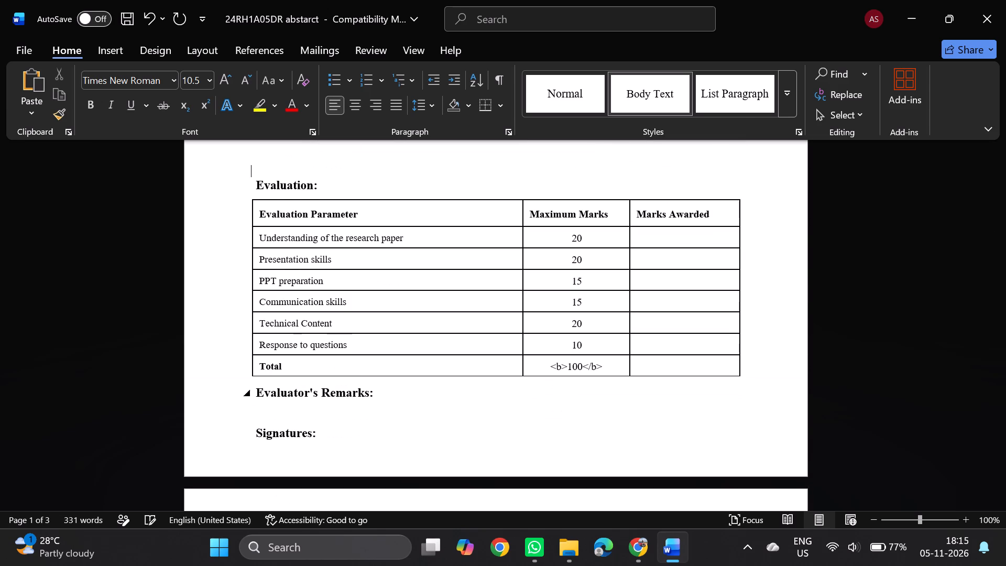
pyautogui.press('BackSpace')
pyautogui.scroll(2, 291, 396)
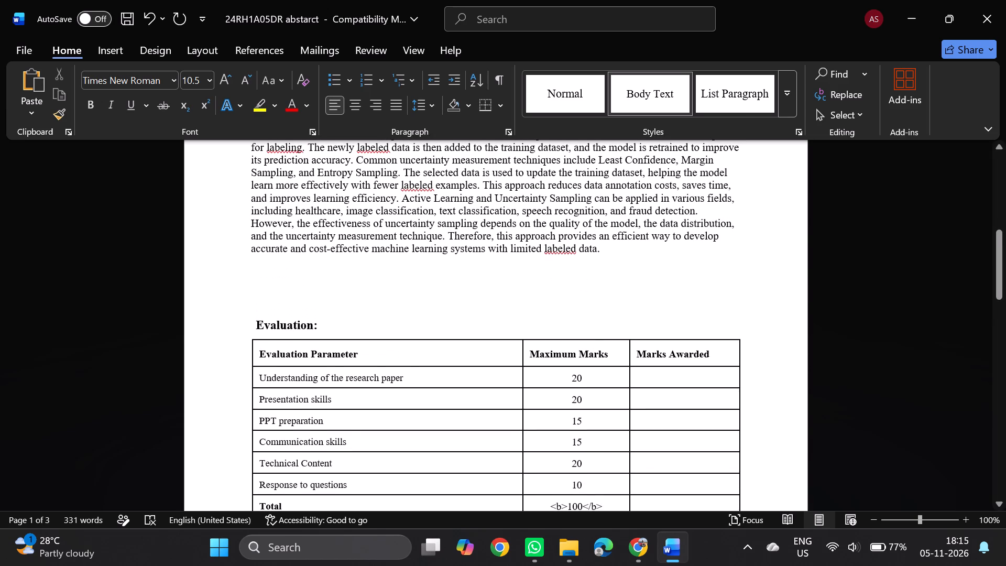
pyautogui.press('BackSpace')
# Delete one empty line between the end of the abstract and the Evaluation heading.
pyautogui.press('BackSpace')
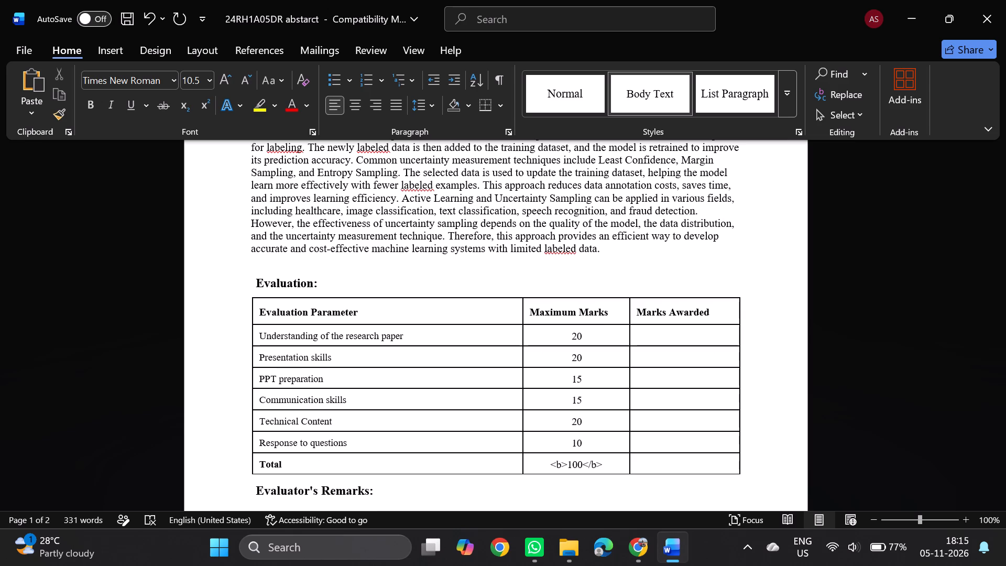
# Justify the whole abstract paragraph so its text lines up with both margins.
pyautogui.scroll(1, 616, 299)
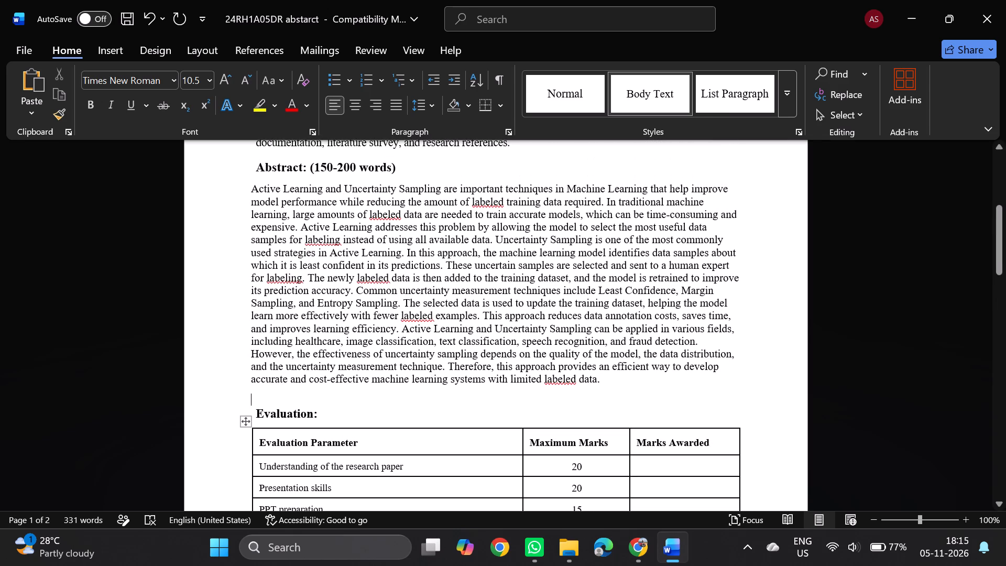
pyautogui.moveTo(610, 384); pyautogui.dragTo(240, 197)
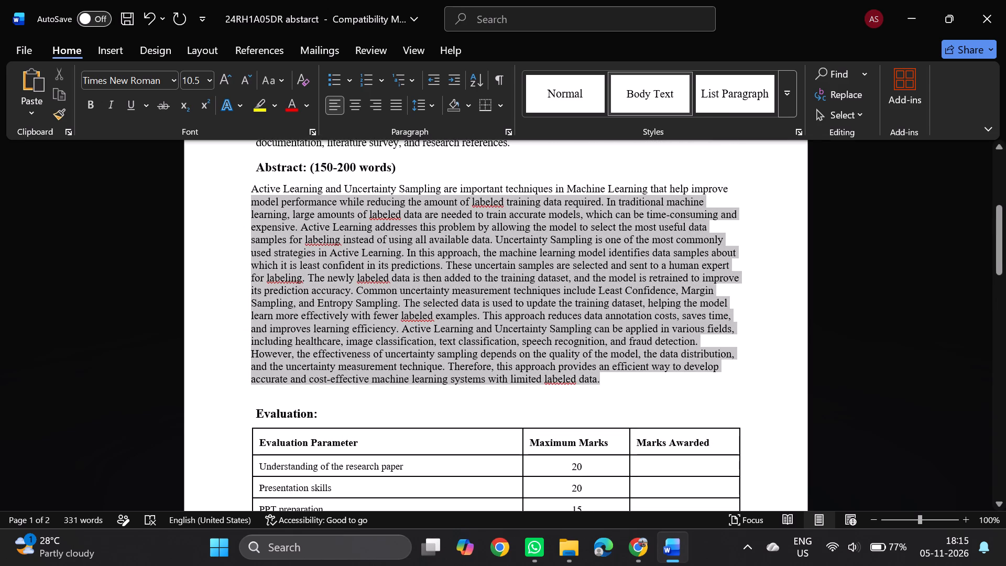
pyautogui.moveTo(240, 197); pyautogui.dragTo(239, 191)
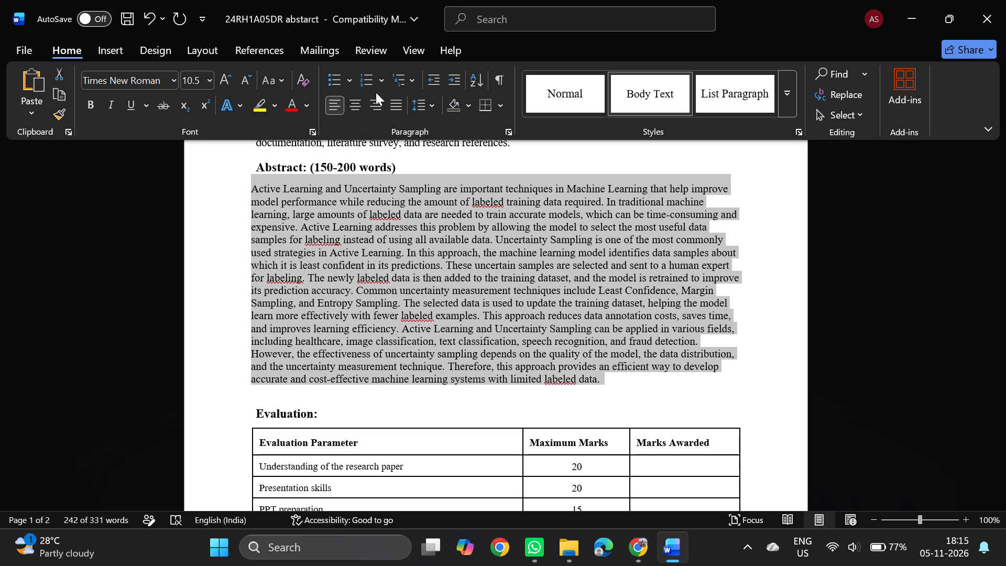
pyautogui.click(391, 99)
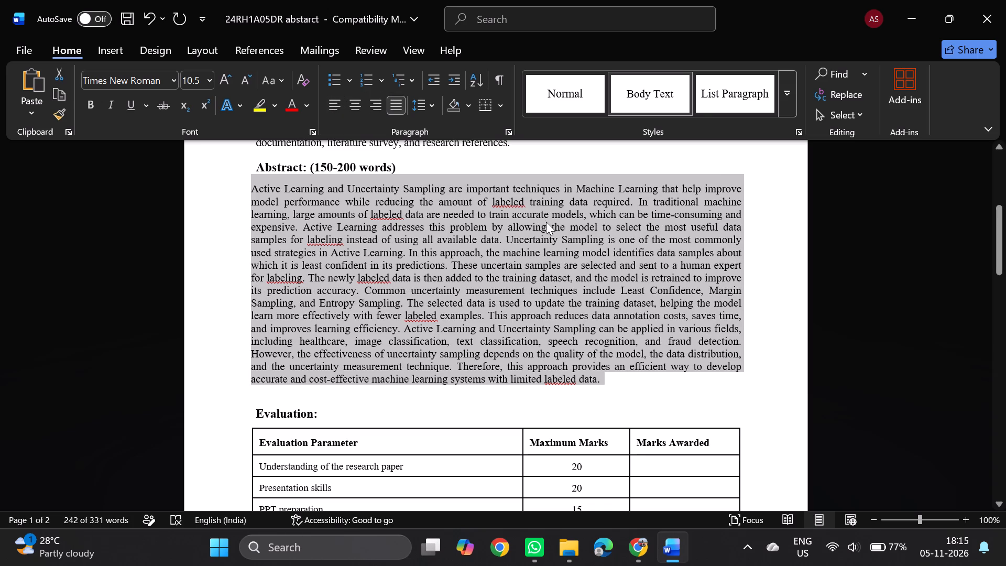
pyautogui.click(620, 380)
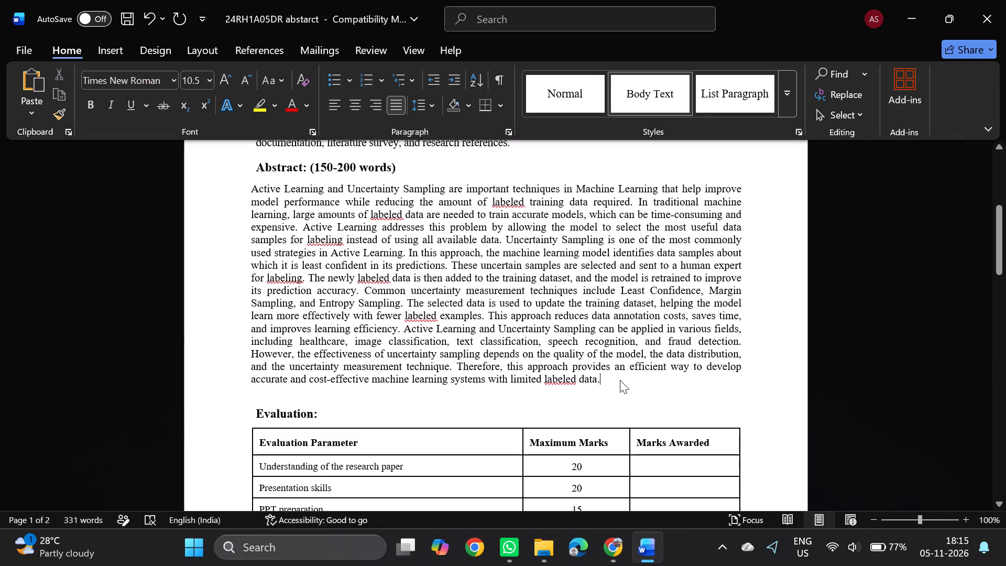
# Retype the ending of the word "Co-ordinator" in the Seminar Co-ordinator label on the second page, keeping the spelling "Co-ordinator".
pyautogui.scroll(-1, 621, 393)
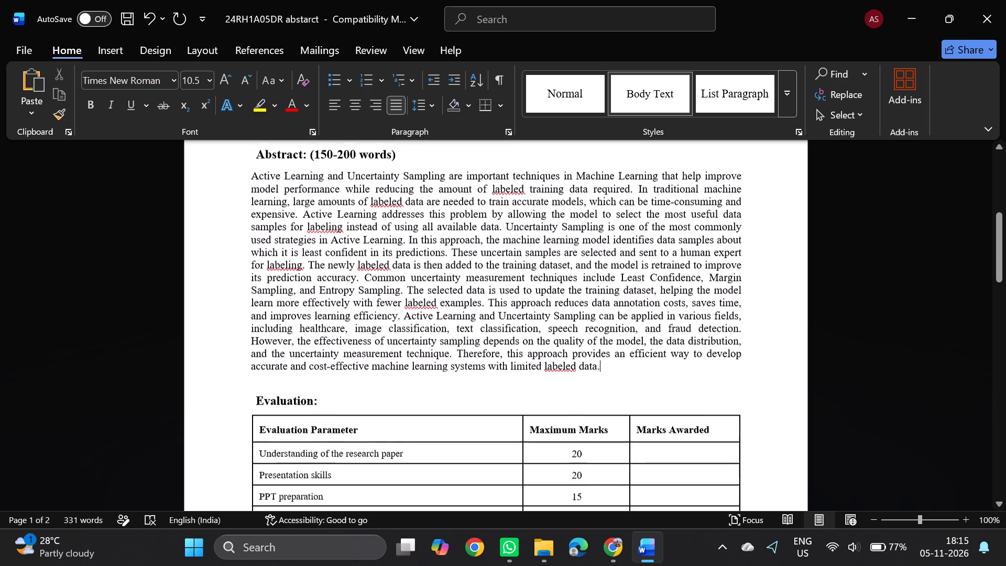
pyautogui.scroll(-3, 621, 393)
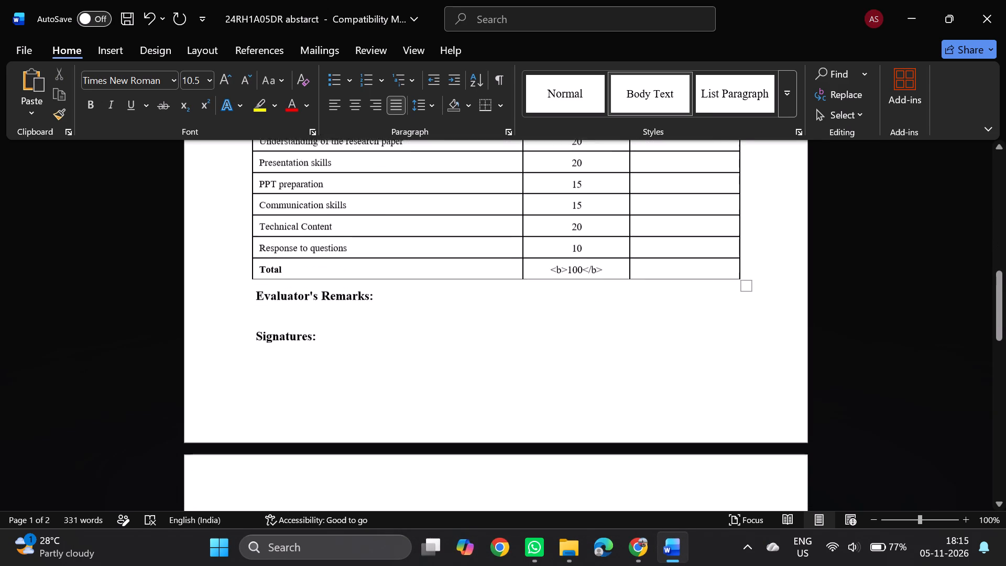
pyautogui.scroll(-1, 621, 393)
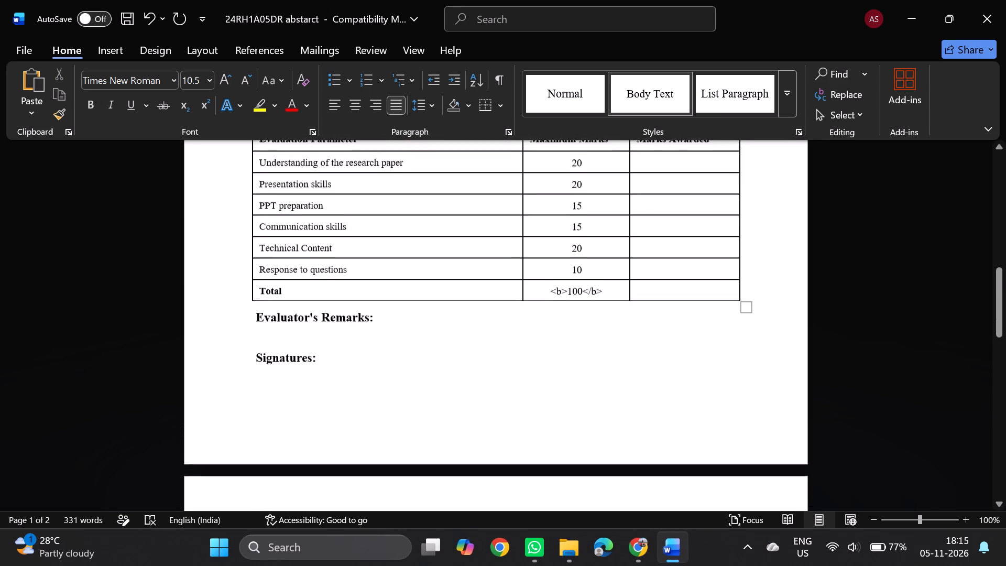
pyautogui.scroll(-1, 621, 393)
pyautogui.scroll(1, 621, 393)
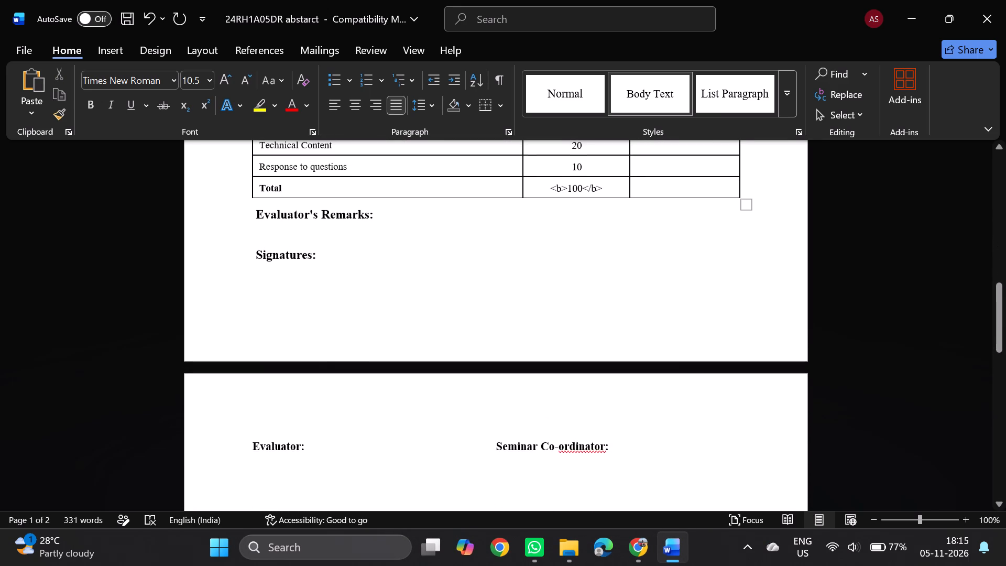
pyautogui.scroll(1, 621, 393)
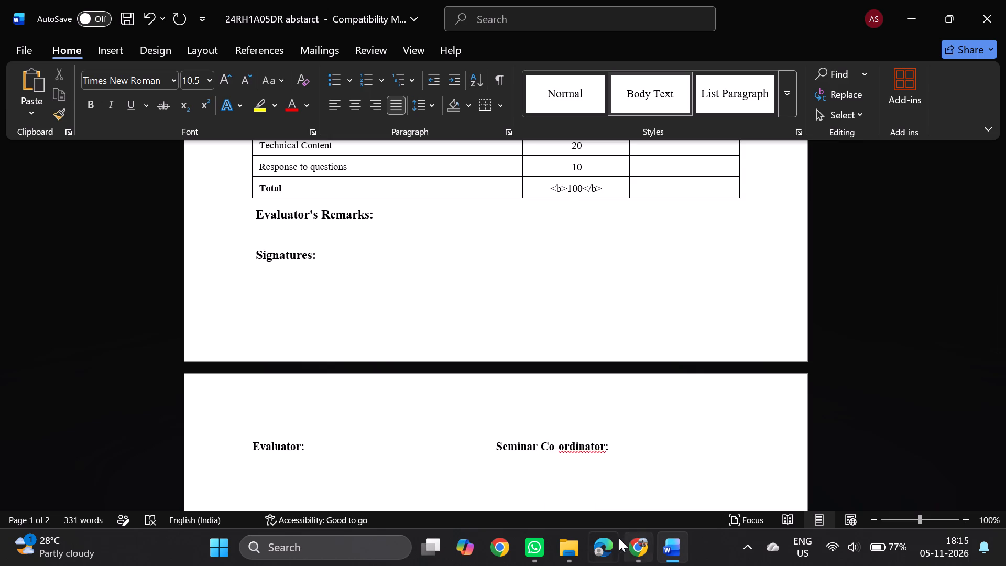
pyautogui.click(604, 448)
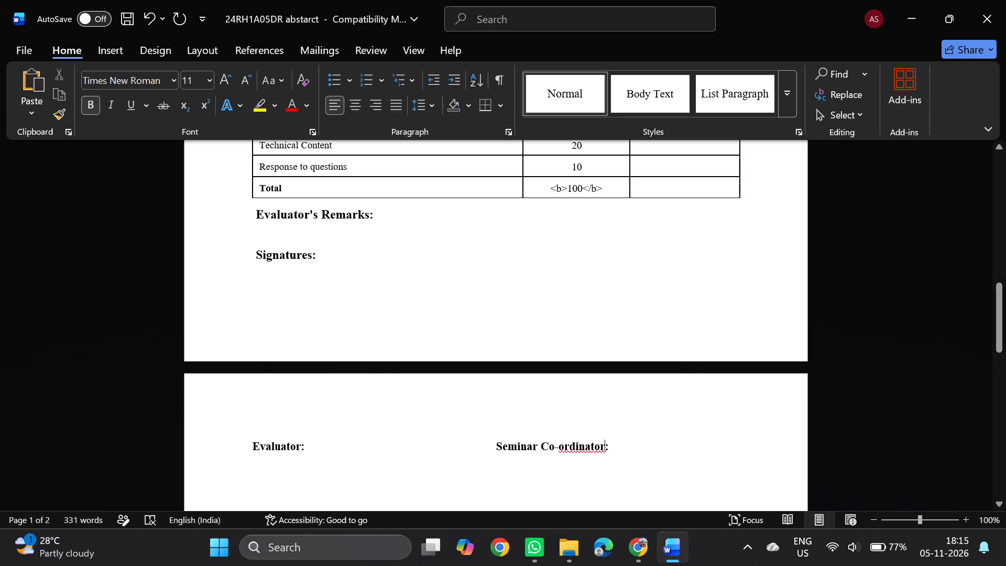
pyautogui.press('space')
pyautogui.press('BackSpace')
pyautogui.press('BackSpace')
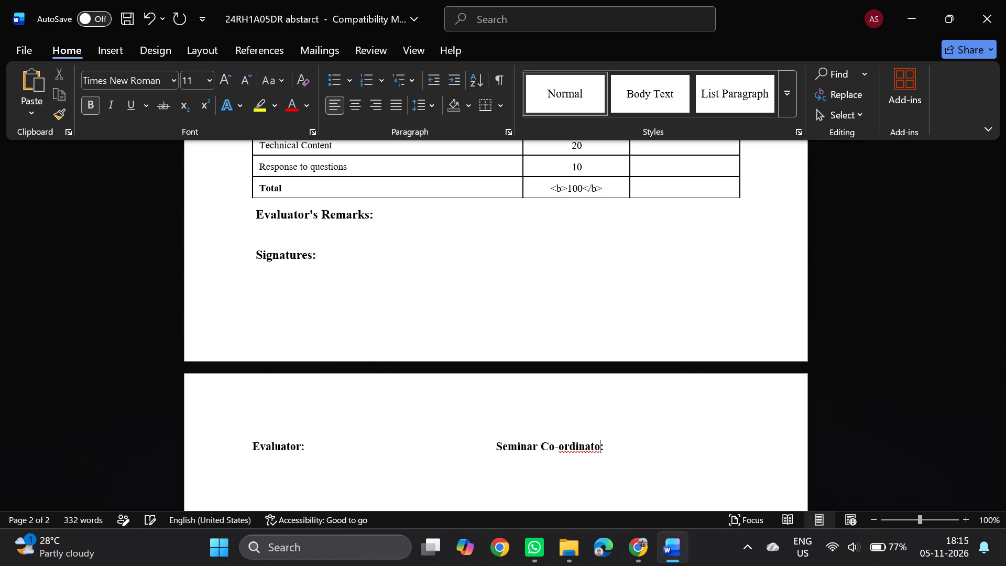
pyautogui.press('BackSpace')
pyautogui.press('BackSpace')
pyautogui.press('BackSpace')
pyautogui.press('BackSpace')
pyautogui.press('BackSpace')
pyautogui.press('BackSpace')
pyautogui.press('BackSpace')
pyautogui.write('rdinator')
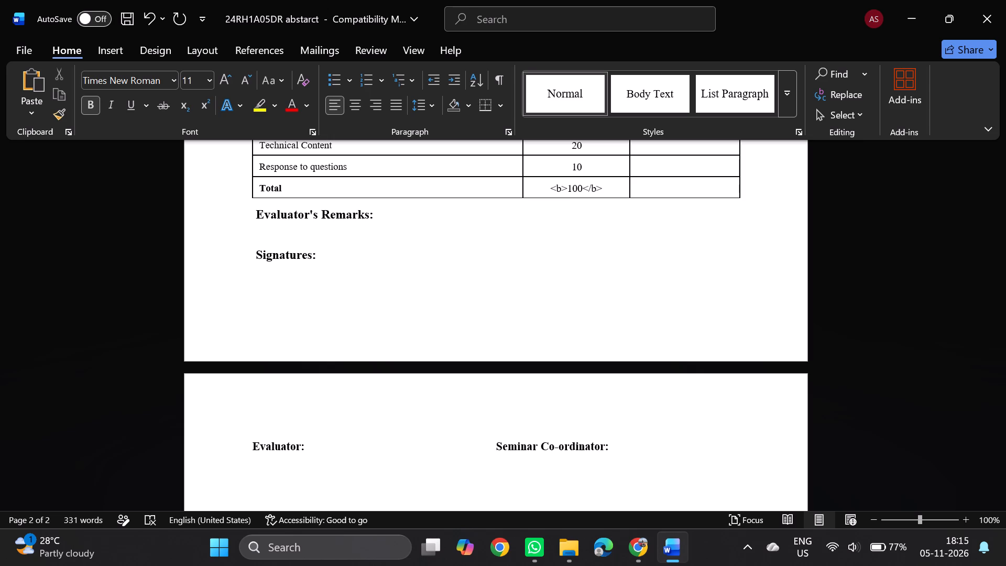
pyautogui.click(632, 447)
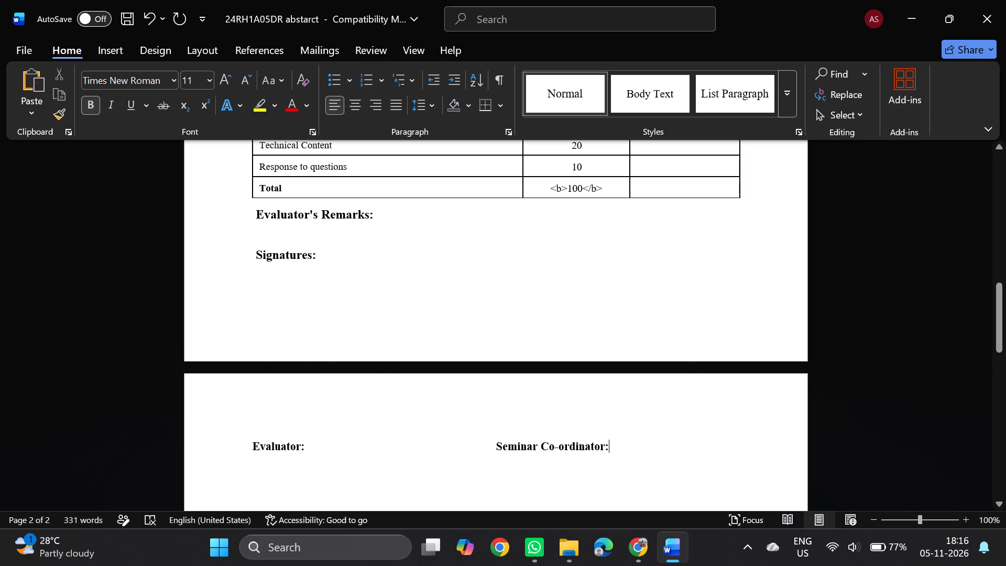
# Open the file management page of the edited assessment form.
pyautogui.click(20, 49)
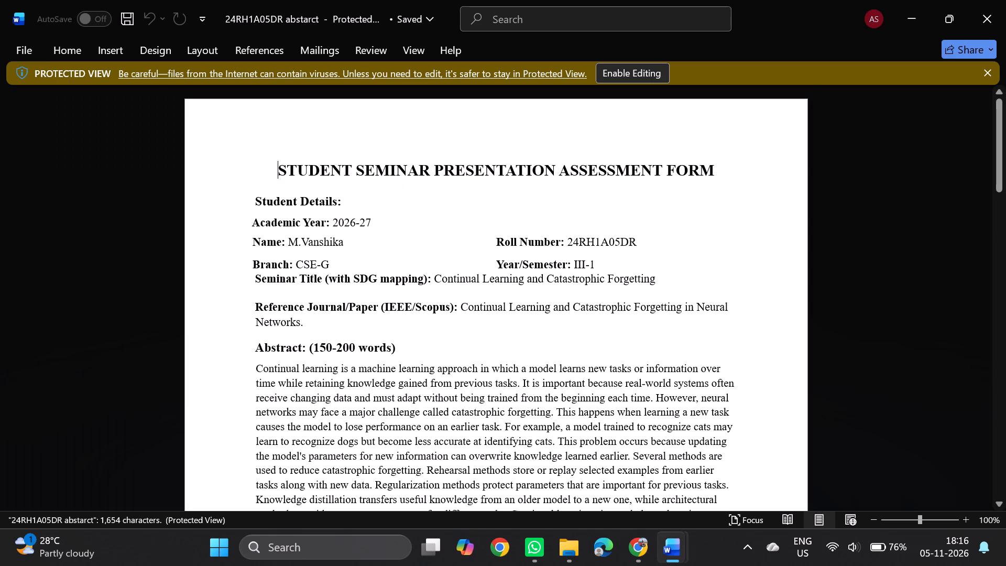
pyautogui.scroll(-3, 347, 247)
pyautogui.scroll(1, 347, 247)
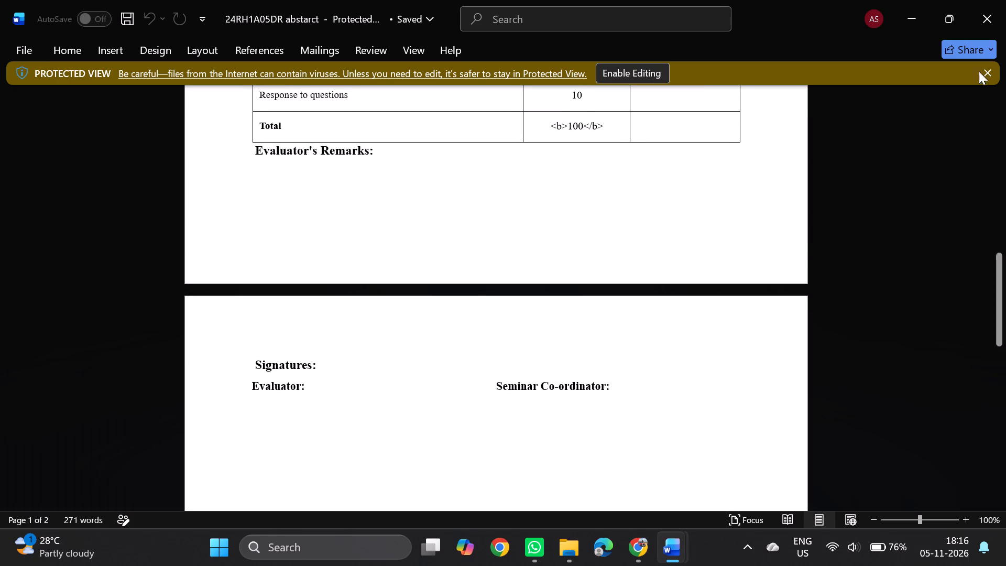
pyautogui.click(981, 24)
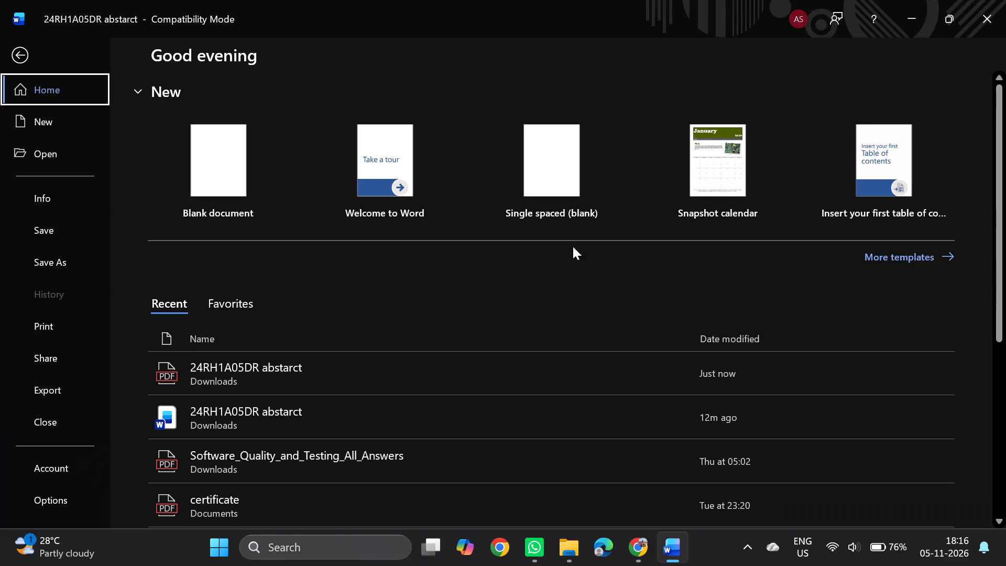
# Start saving a copy of the assessment form and choose the printouts folder on the Desktop as its destination.
pyautogui.click(41, 262)
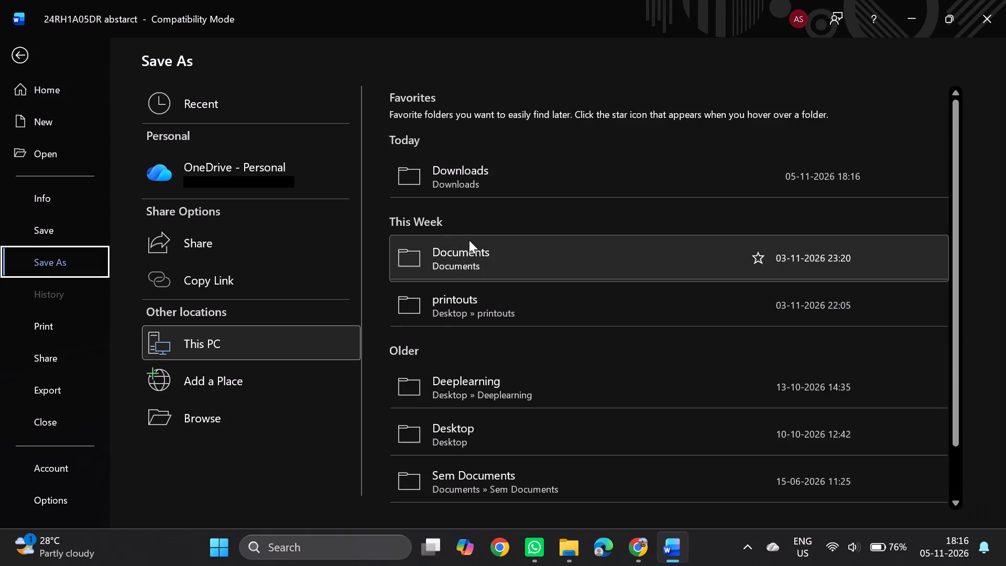
pyautogui.doubleClick(474, 264)
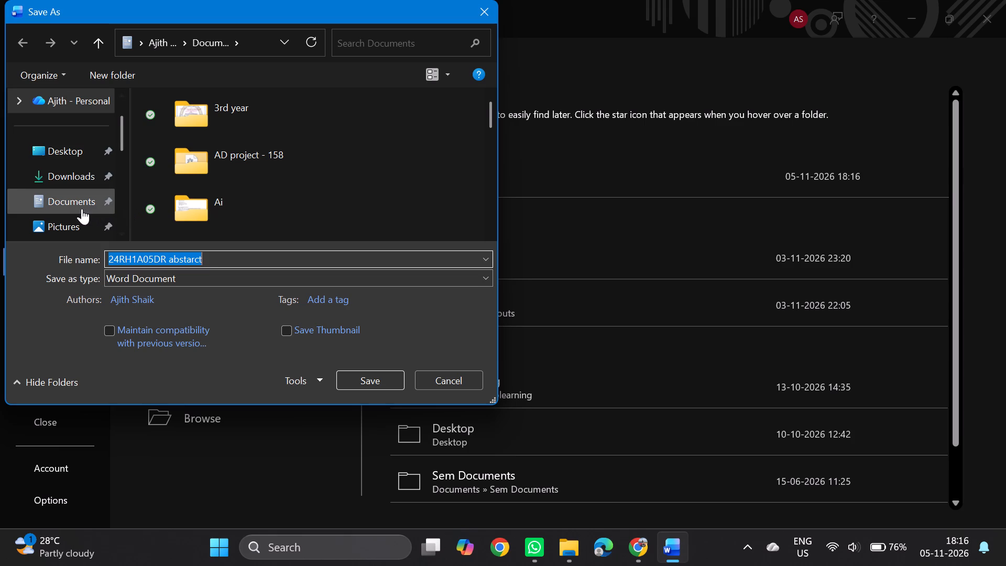
pyautogui.click(58, 157)
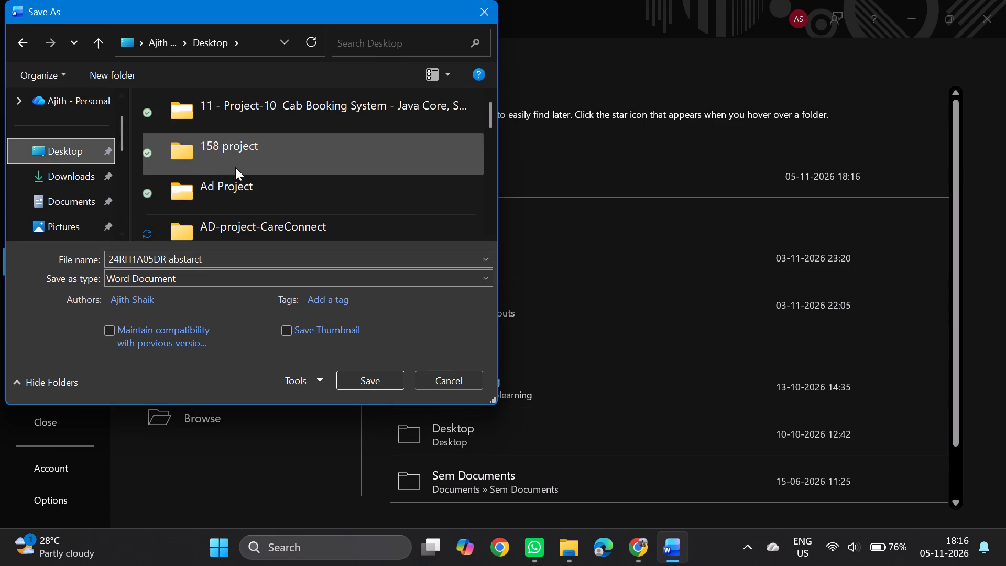
pyautogui.scroll(-1, 235, 167)
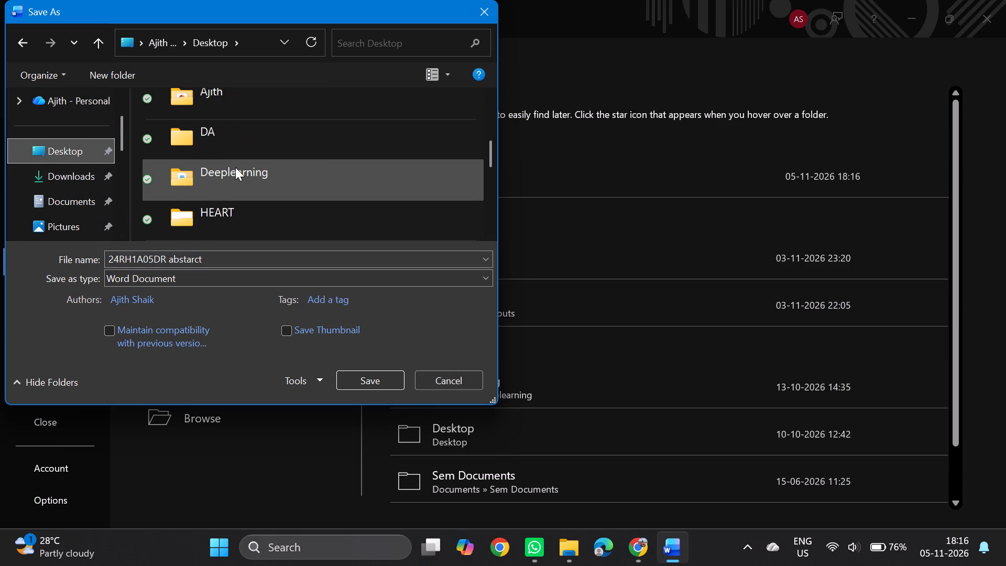
pyautogui.scroll(-2, 235, 167)
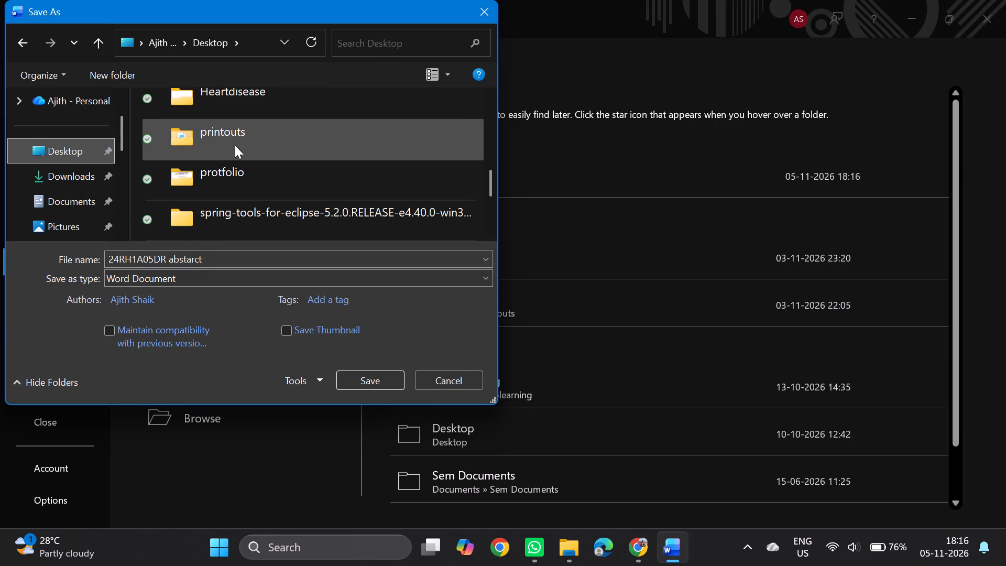
pyautogui.doubleClick(234, 145)
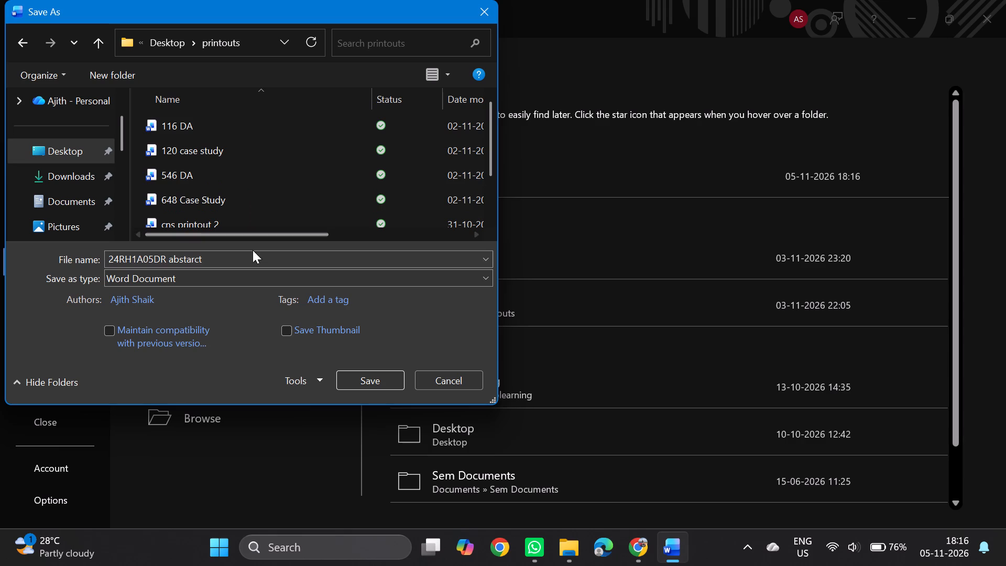
# Clear the suggested file name of the copy being saved in the printouts folder.
pyautogui.click(249, 262)
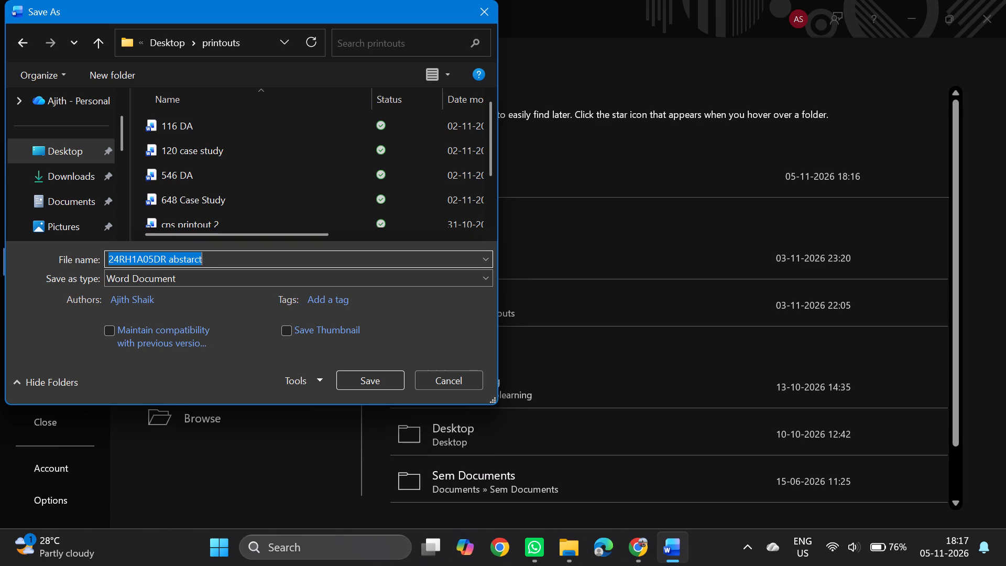
pyautogui.press('BackSpace')
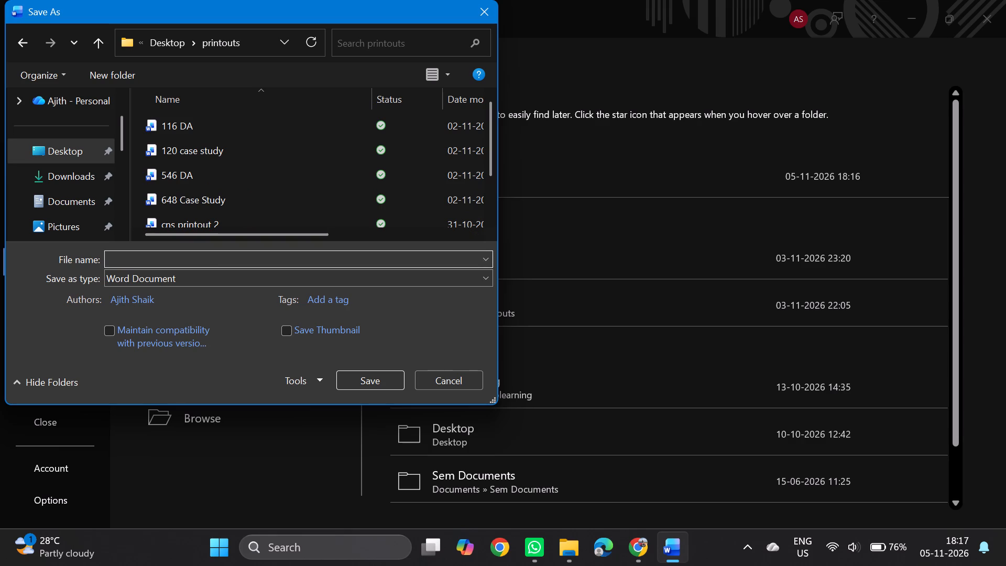
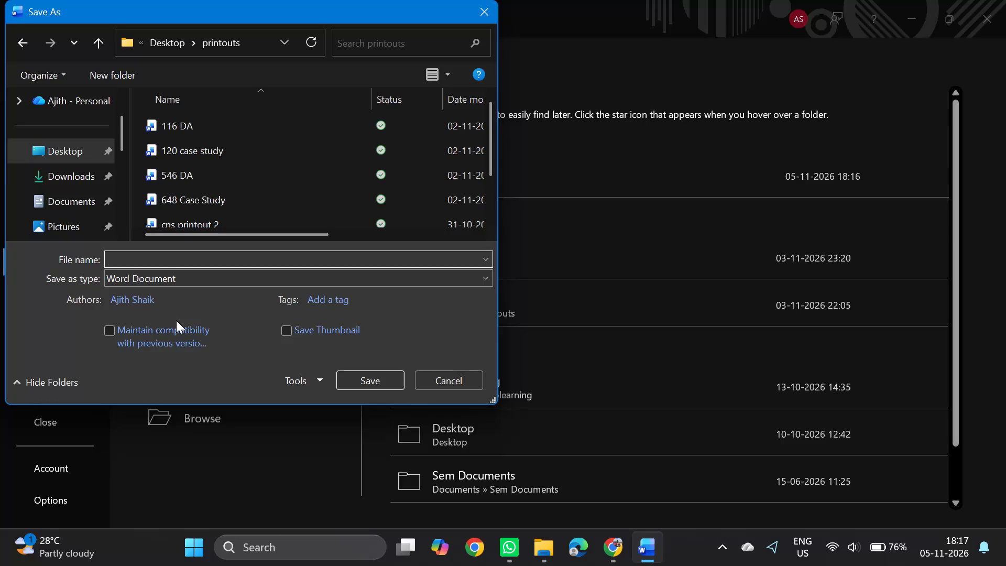
# Name the copy with the copied student roll number followed by "ABSTRACT" and save it as a Word document in the printouts folder.
pyautogui.hotkey('ctrl', 'v')
pyautogui.press('space')
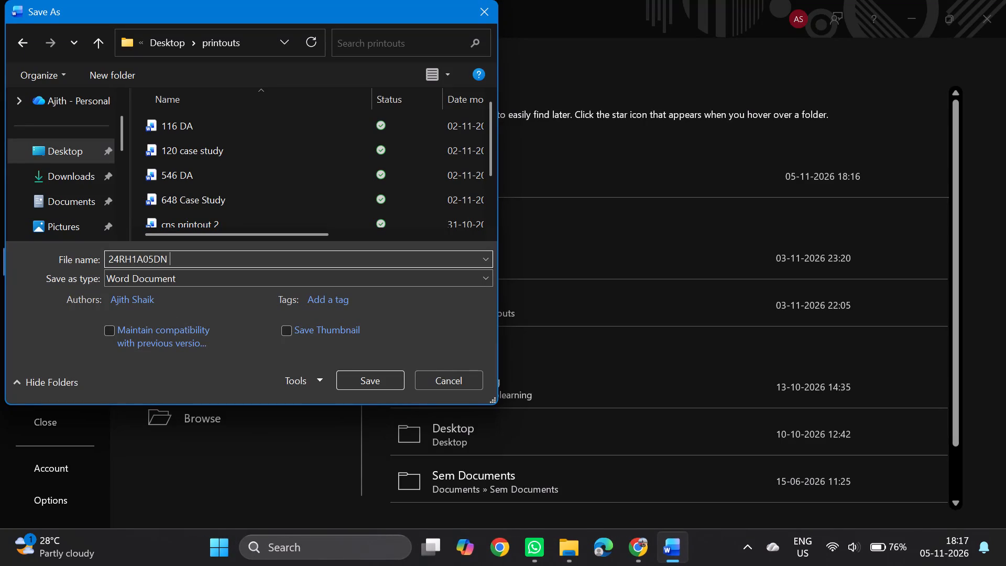
pyautogui.hotkey('shift', 'a')
pyautogui.press('b')
pyautogui.press('BackSpace')
pyautogui.write('BST')
pyautogui.write('RACT')
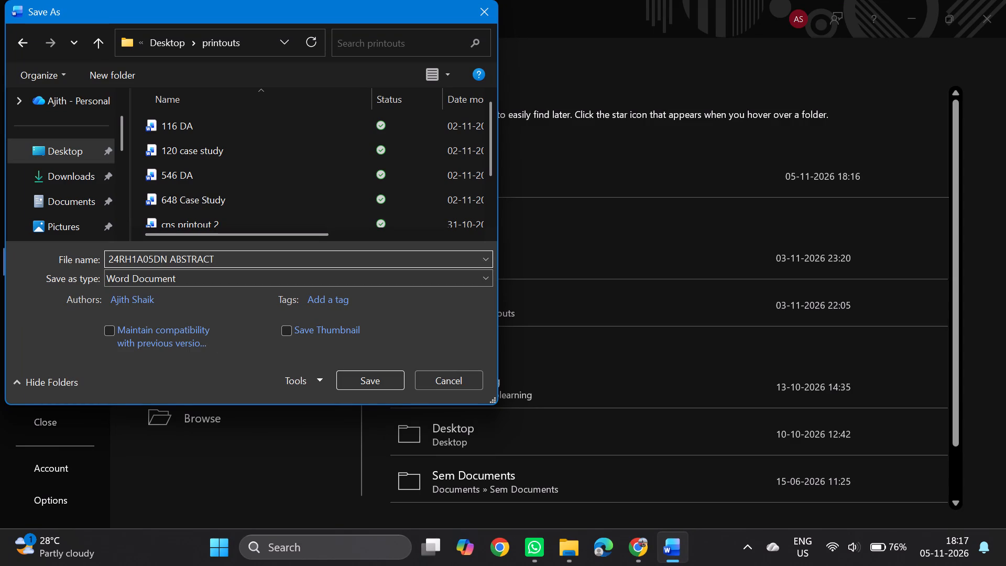
pyautogui.click(376, 372)
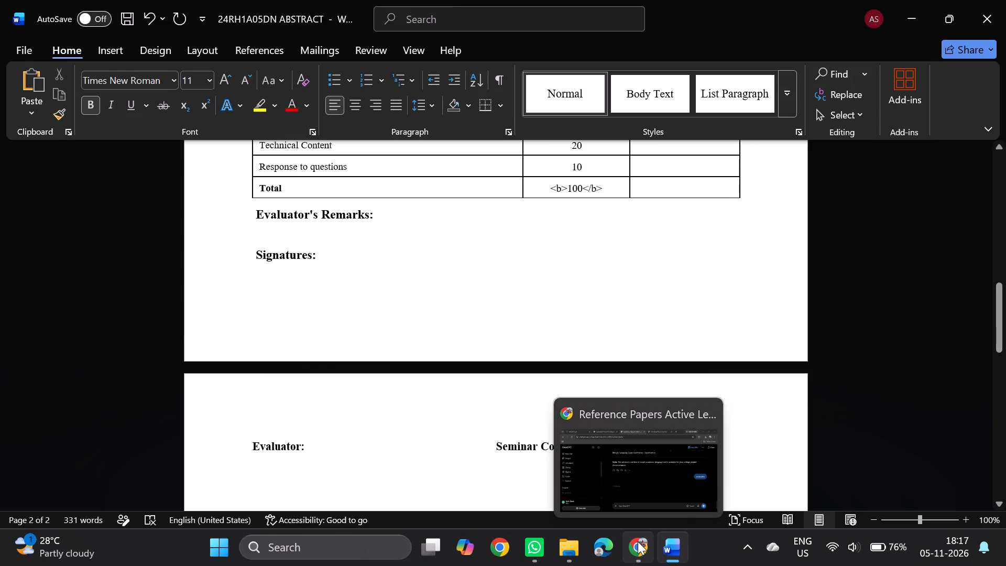
pyautogui.click(638, 541)
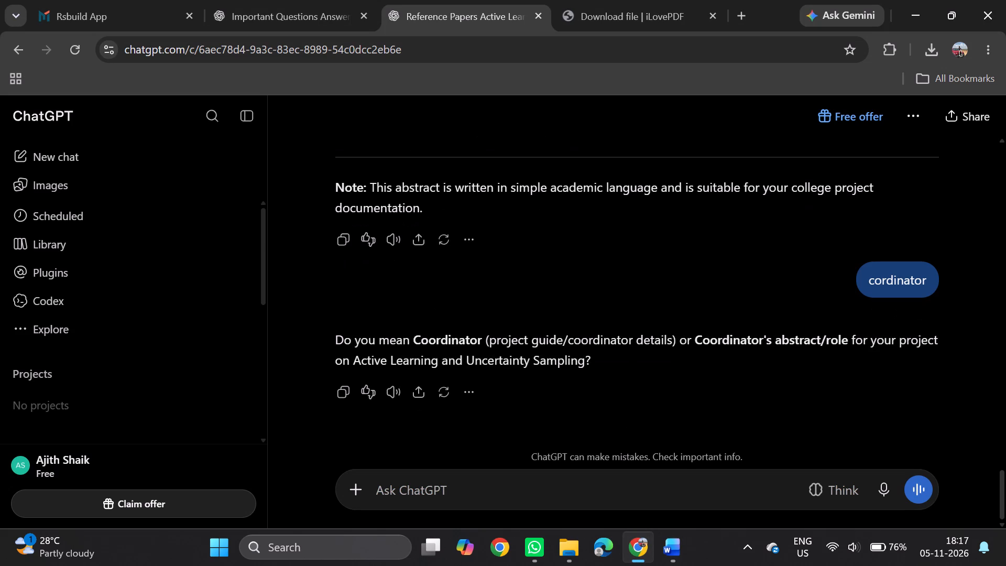
pyautogui.click(617, 9)
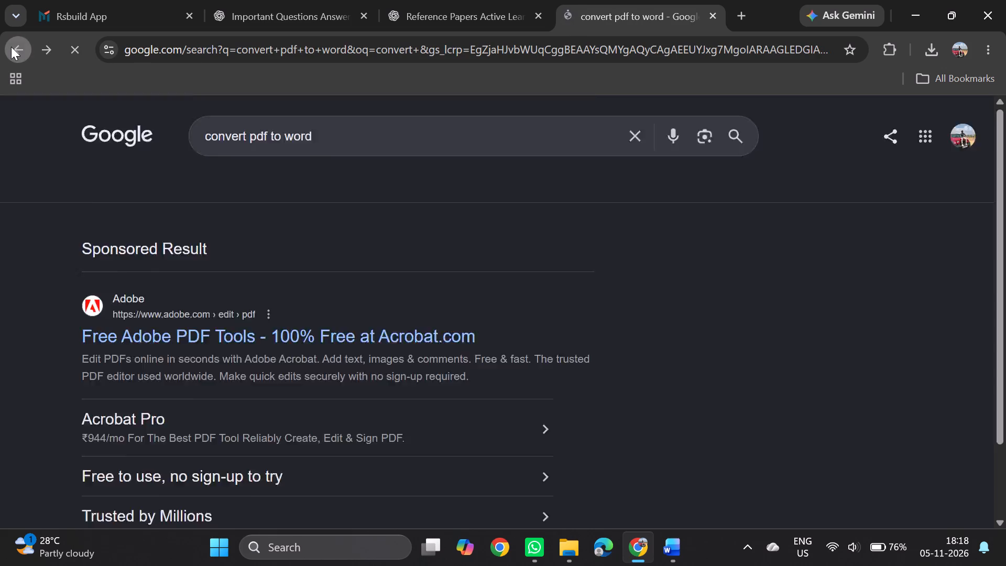
# Change the Google query to "convert word to pdf" and submit the search.
pyautogui.scroll(6, 225, 185)
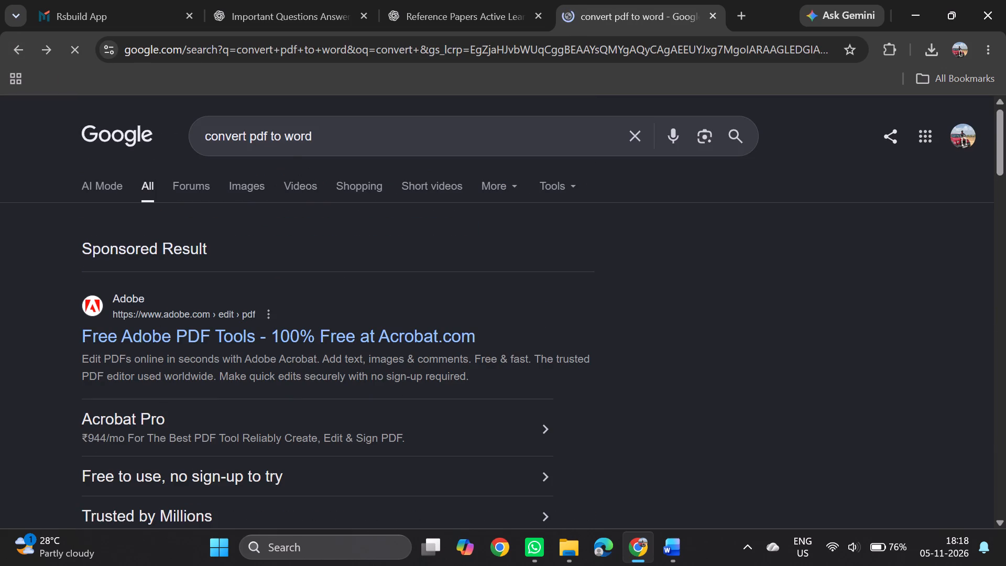
pyautogui.click(320, 138)
pyautogui.press('BackSpace')
pyautogui.press('BackSpace')
pyautogui.press('BackSpace')
pyautogui.press('BackSpace')
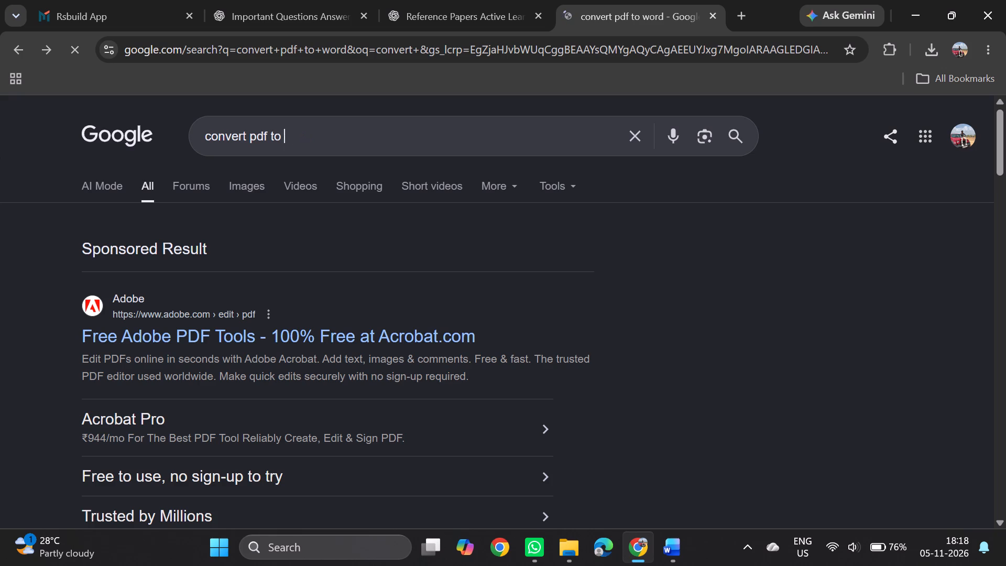
pyautogui.press('BackSpace')
pyautogui.press('BackSpace')
pyautogui.press('BackSpace')
pyautogui.press('BackSpace')
pyautogui.press('BackSpace')
pyautogui.press('BackSpace')
pyautogui.press('BackSpace')
pyautogui.write('word to pdf')
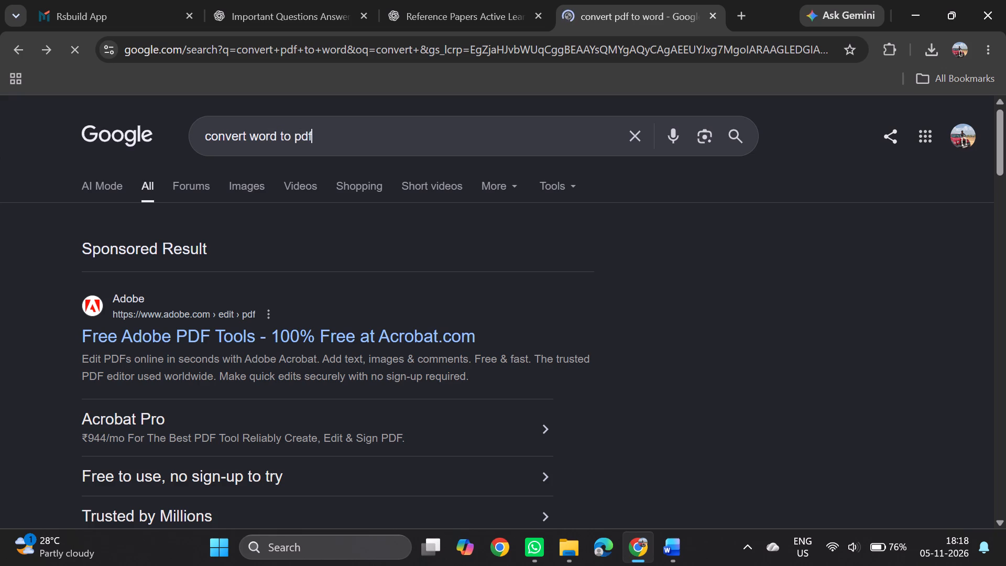
pyautogui.press('Return')
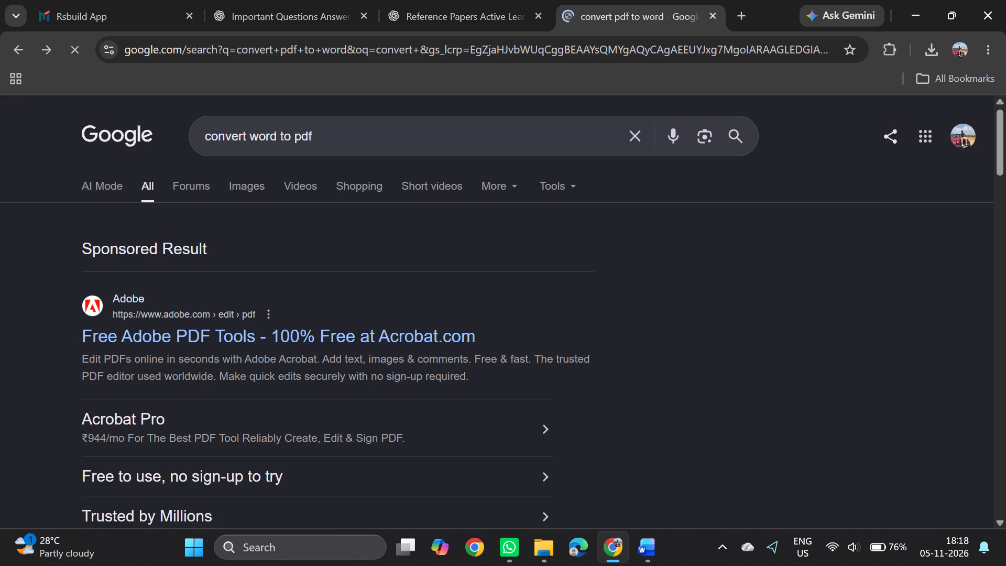
pyautogui.click(734, 123)
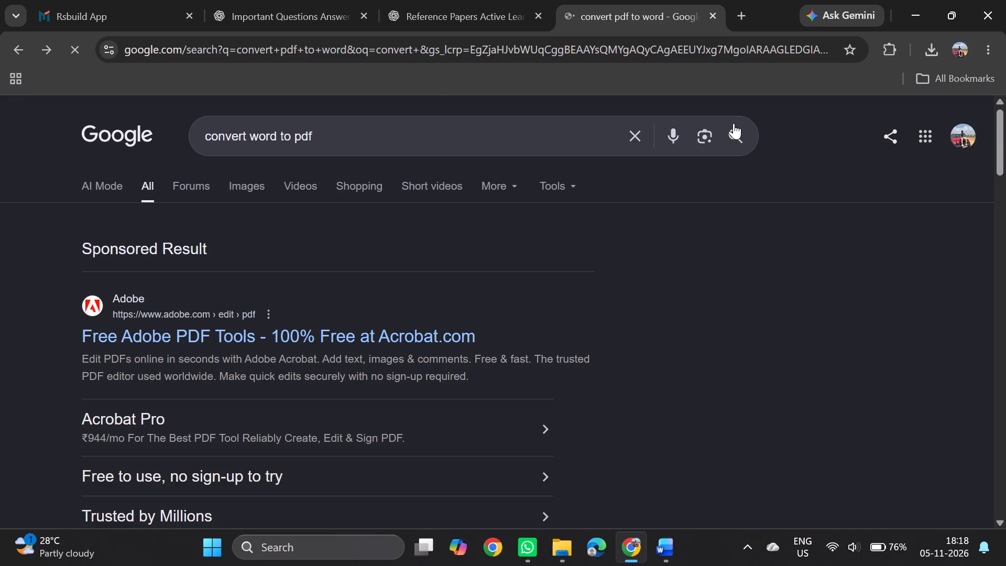
pyautogui.click(732, 139)
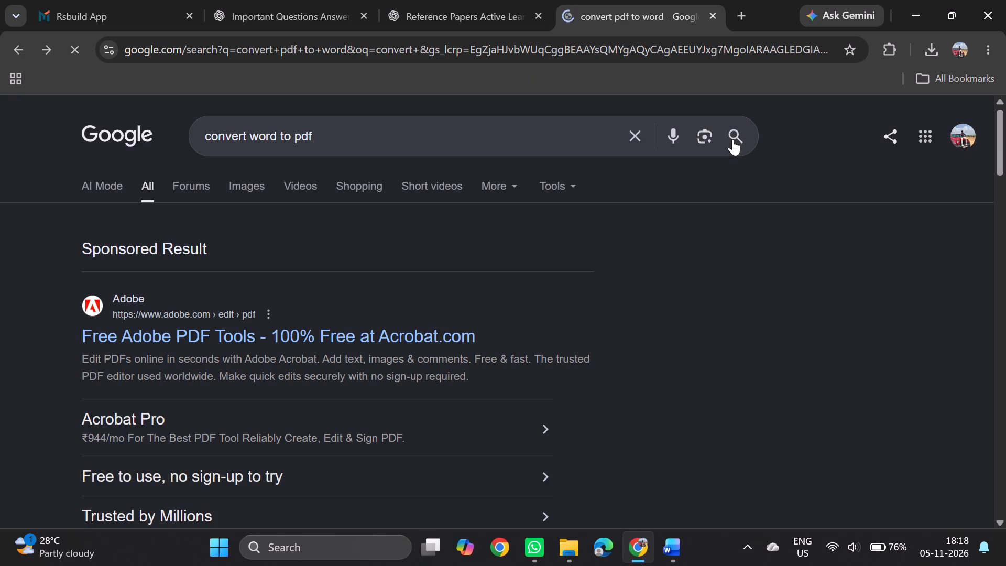
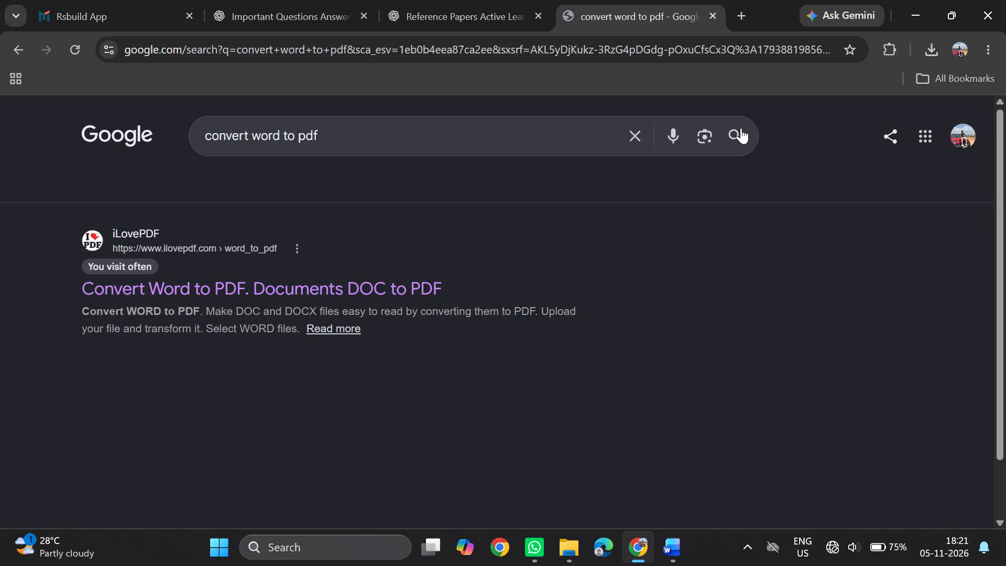
# Open the Windows quick settings to check the network connection.
pyautogui.click(845, 551)
# Open the list of available Wi-Fi networks, rescan it to get the laptop back online, and close the list.
pyautogui.click(891, 545)
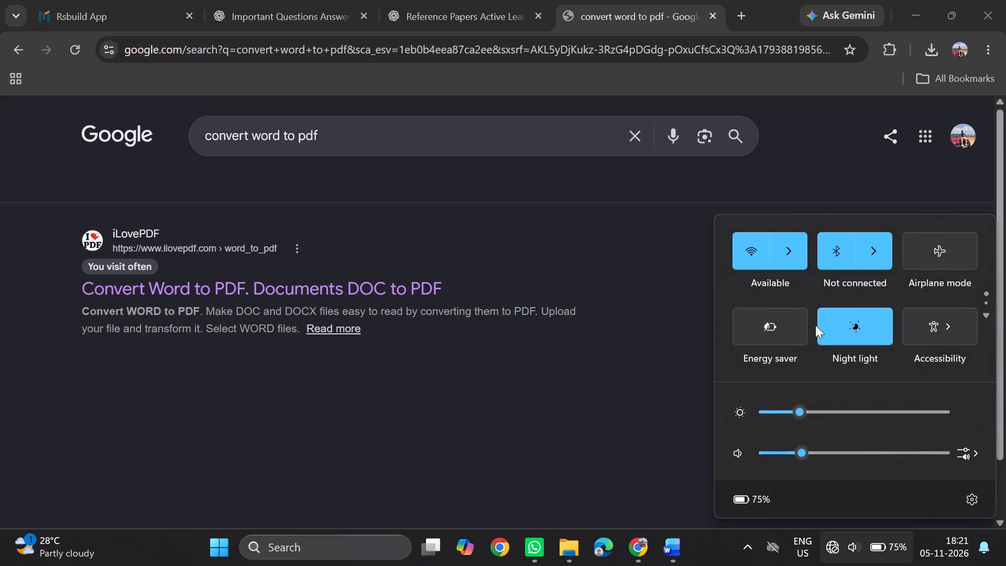
pyautogui.click(797, 259)
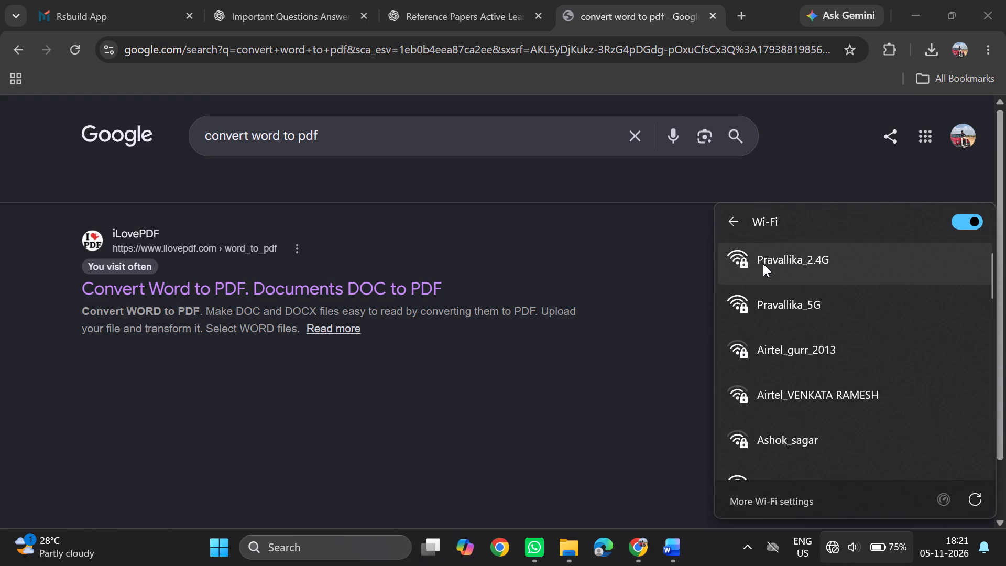
pyautogui.click(972, 495)
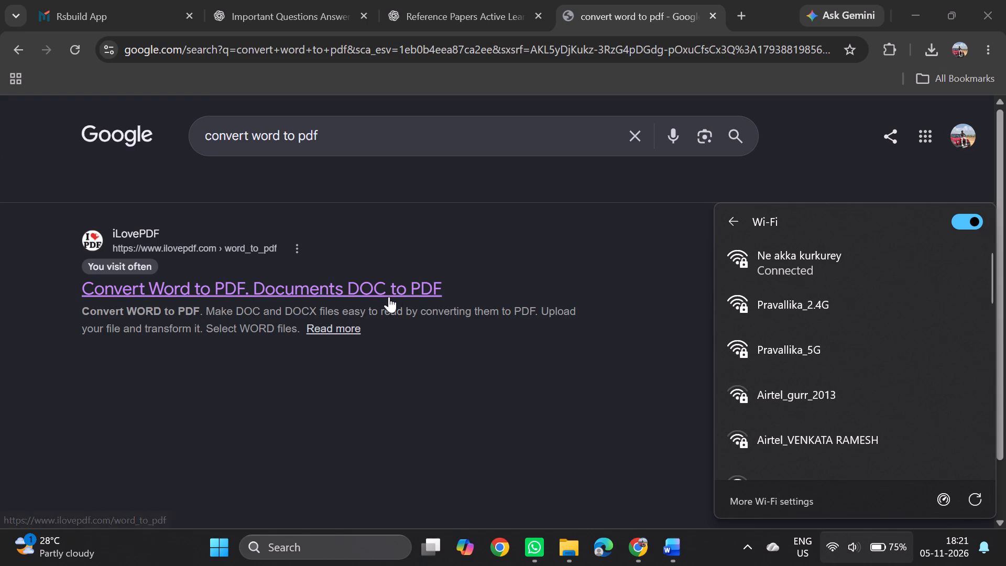
pyautogui.click(452, 145)
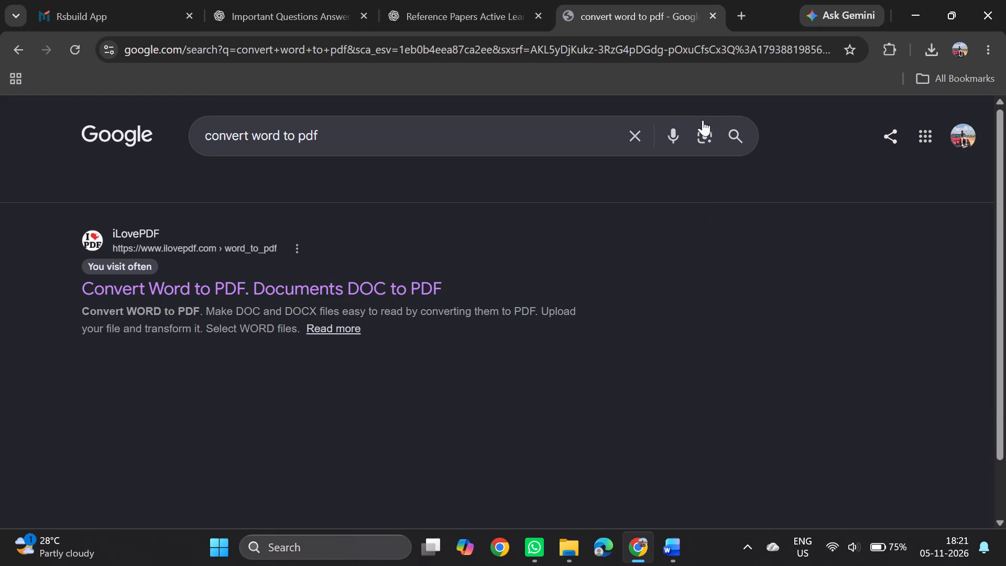
# Resubmit the "convert word to pdf" search and open iLovePDF's "Convert Word to PDF" result.
pyautogui.click(737, 132)
pyautogui.click(332, 276)
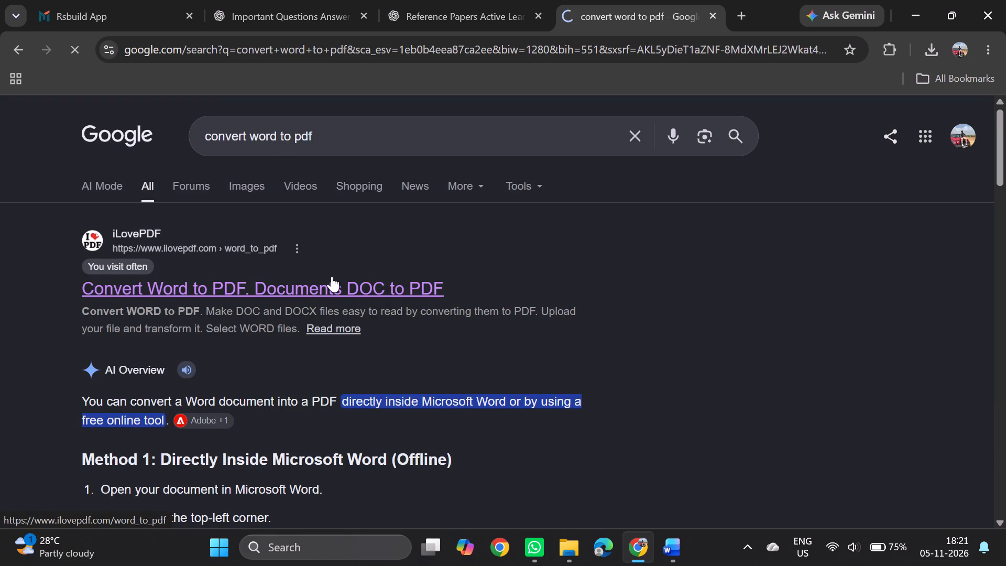
# Open the file chooser for selecting the Word document to convert to PDF.
pyautogui.click(463, 317)
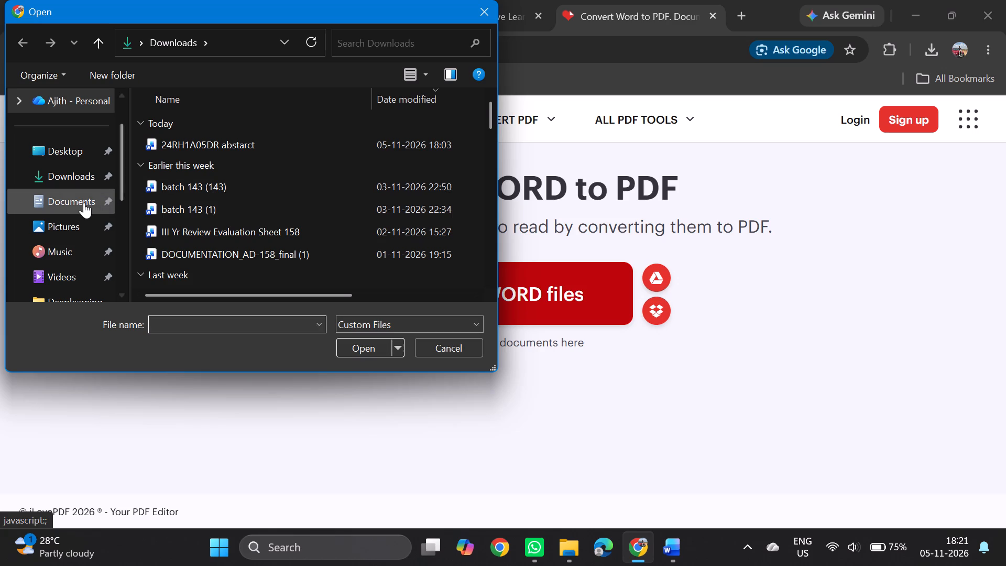
# Try to upload the Word document ending in "ABSTRACT" from the Desktop printouts folder to the Word to PDF converter.
pyautogui.click(62, 160)
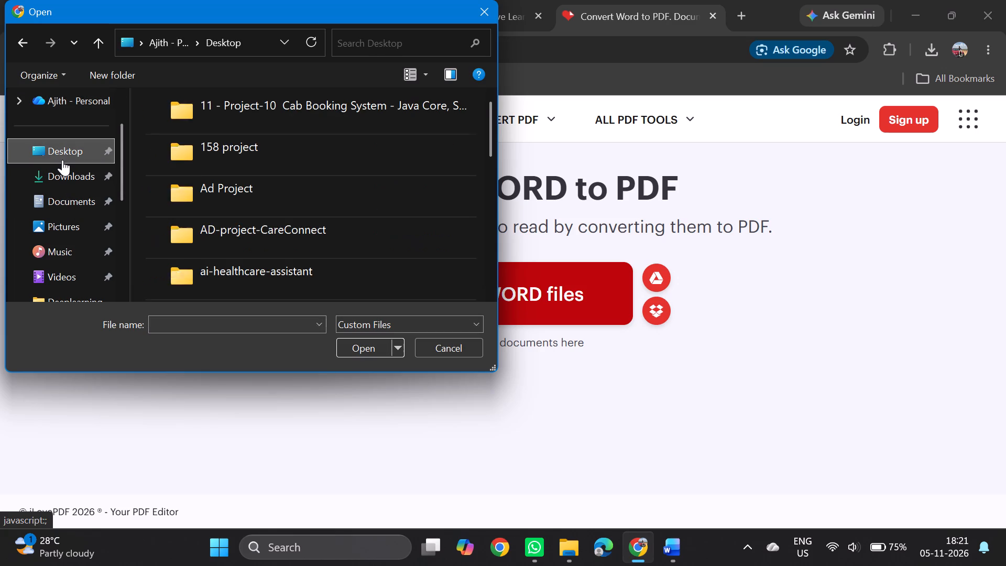
pyautogui.scroll(-1, 224, 170)
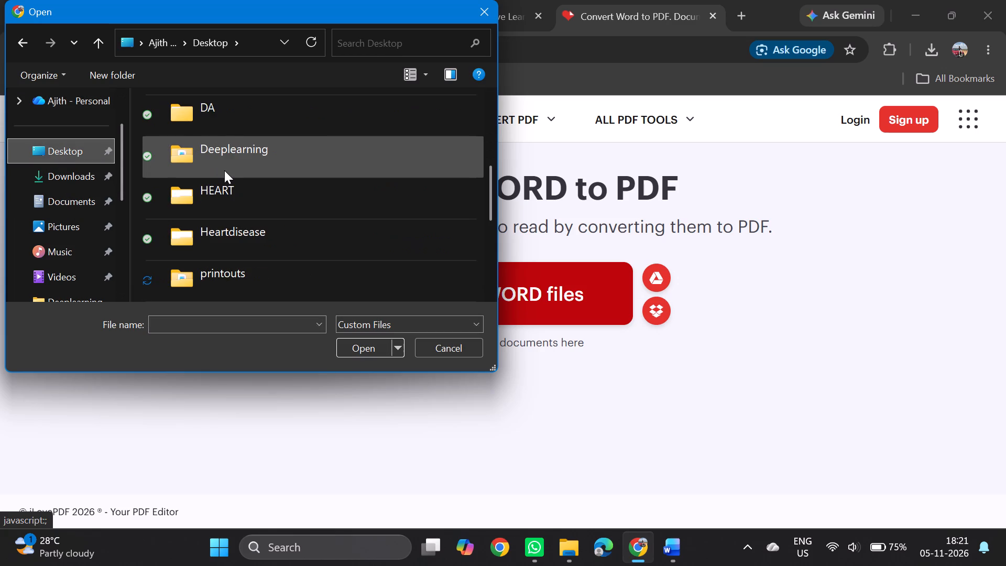
pyautogui.scroll(-2, 224, 170)
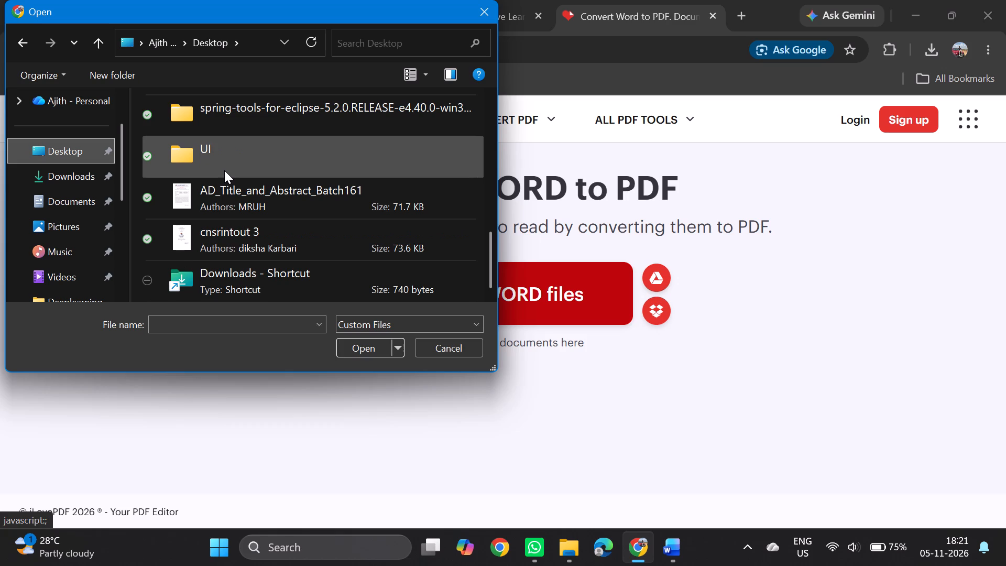
pyautogui.scroll(2, 224, 170)
pyautogui.scroll(-1, 224, 170)
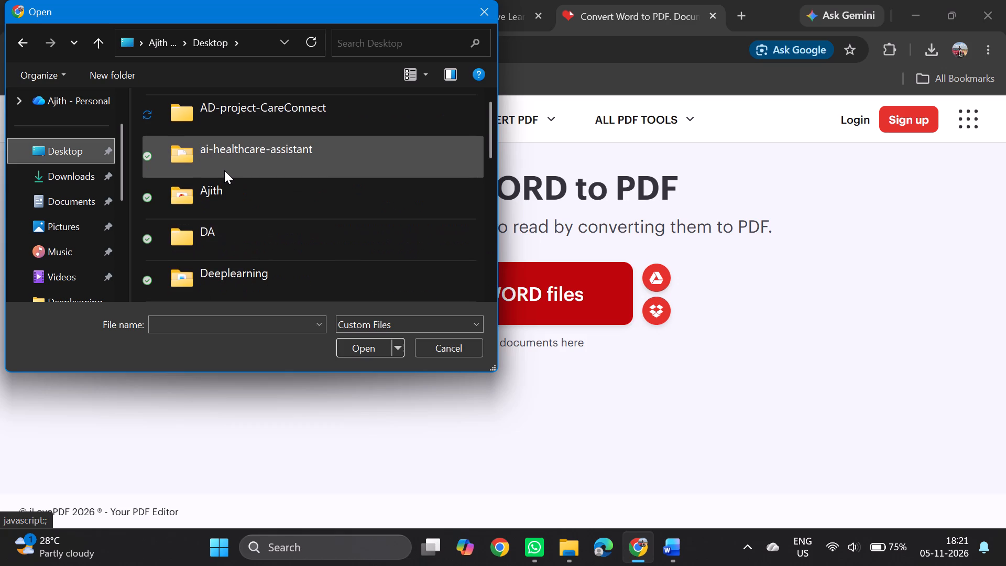
pyautogui.scroll(-2, 224, 170)
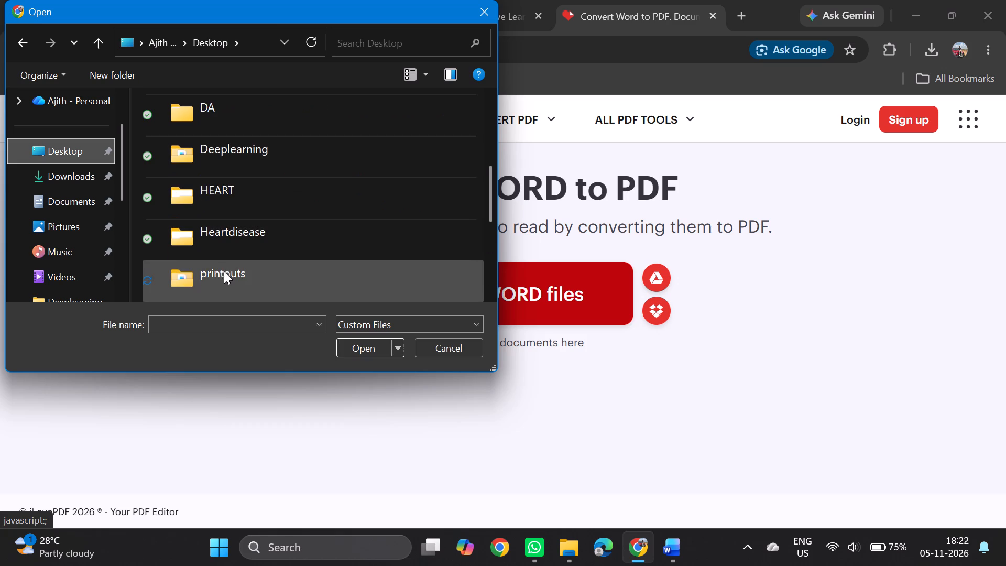
pyautogui.doubleClick(224, 274)
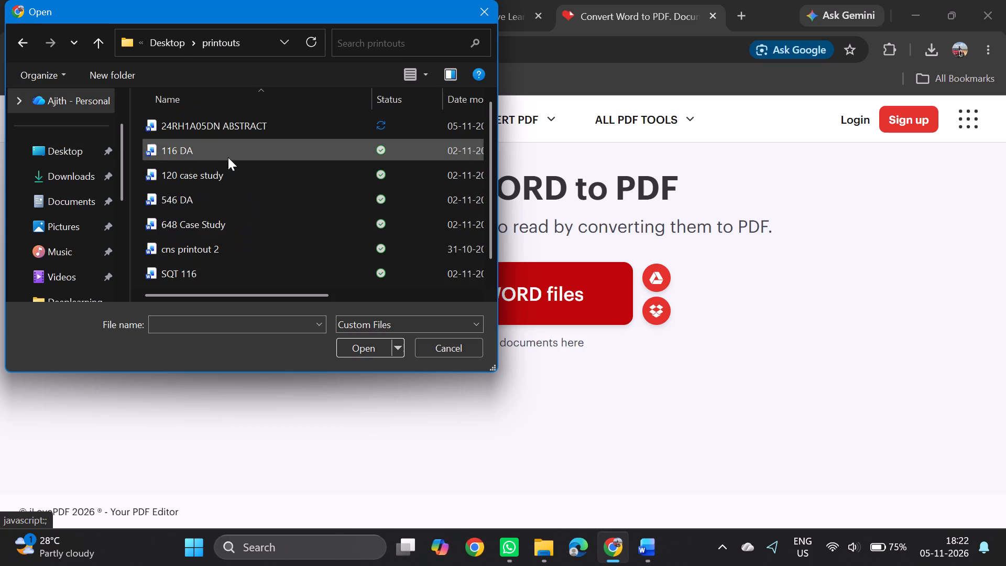
pyautogui.click(224, 127)
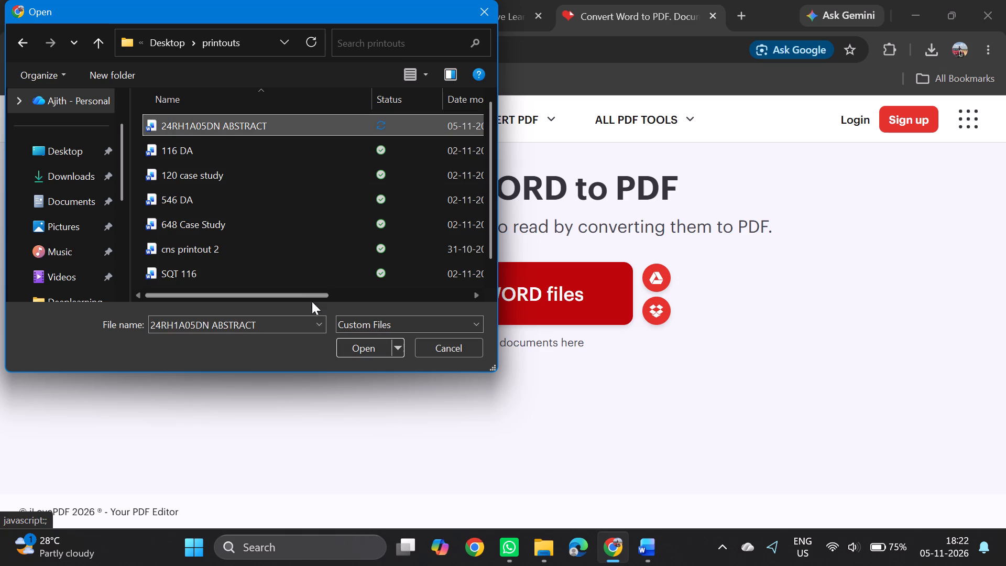
pyautogui.click(353, 343)
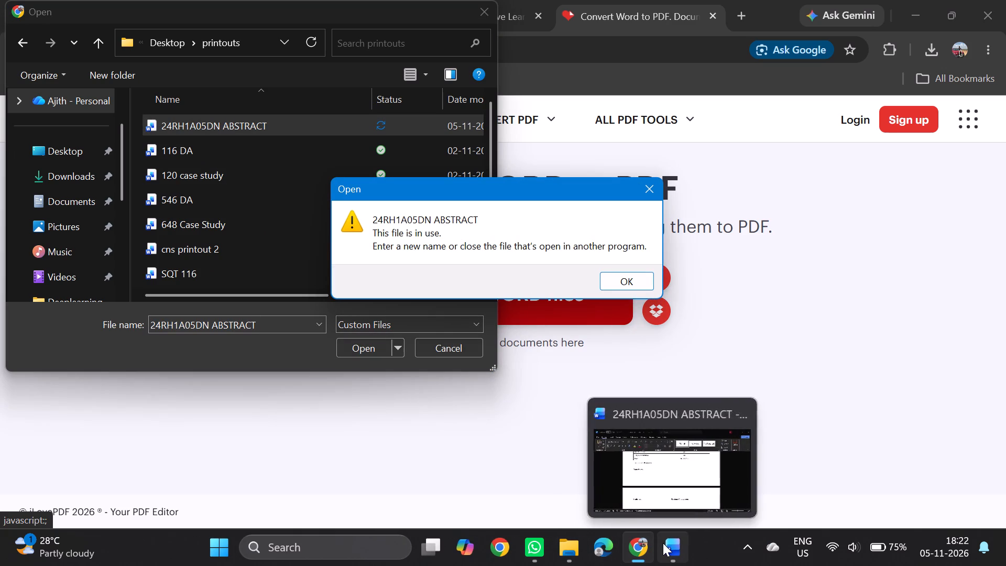
# Close the "ABSTRACT" document in Word and upload the selected file to the converter.
pyautogui.click(743, 410)
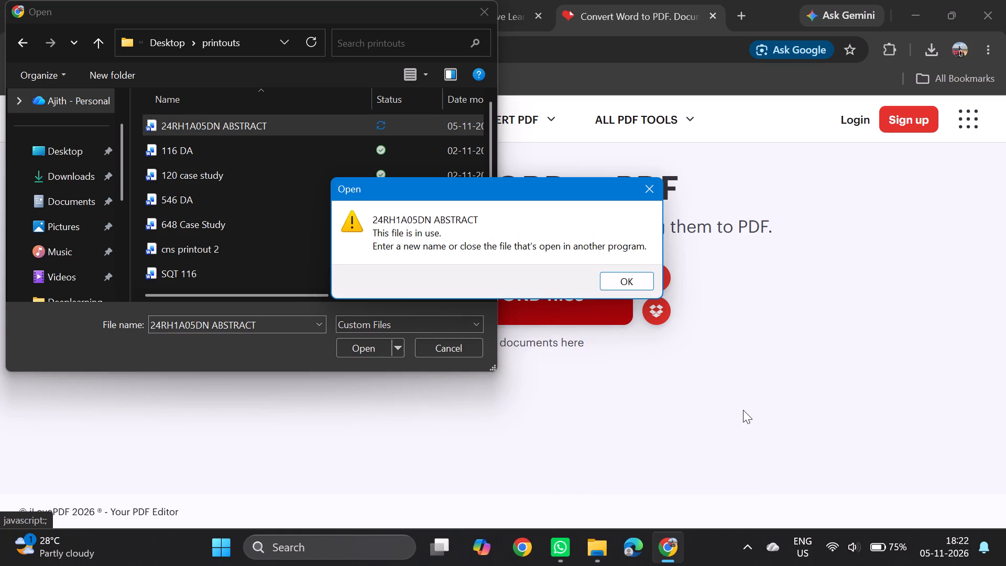
pyautogui.click(631, 273)
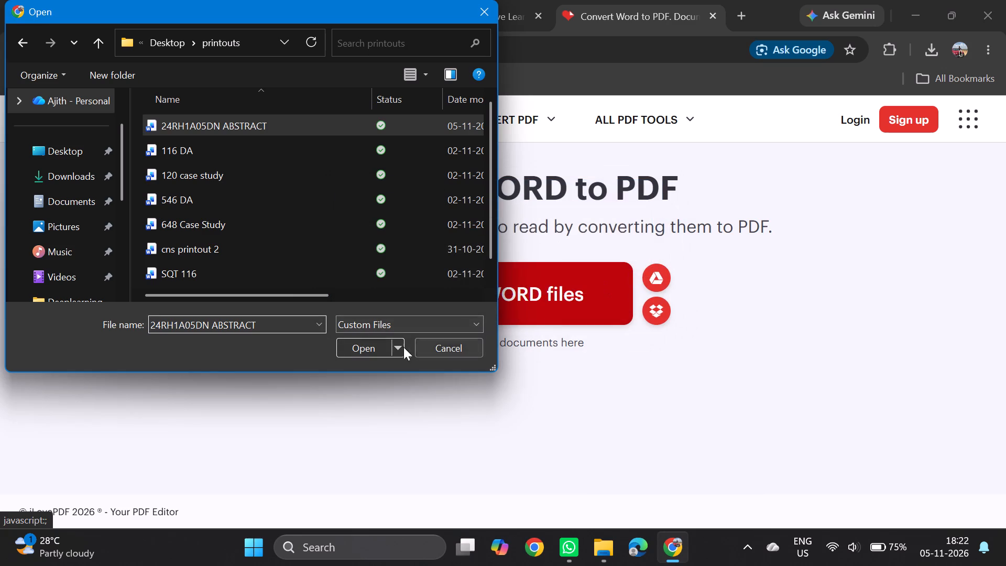
pyautogui.click(379, 349)
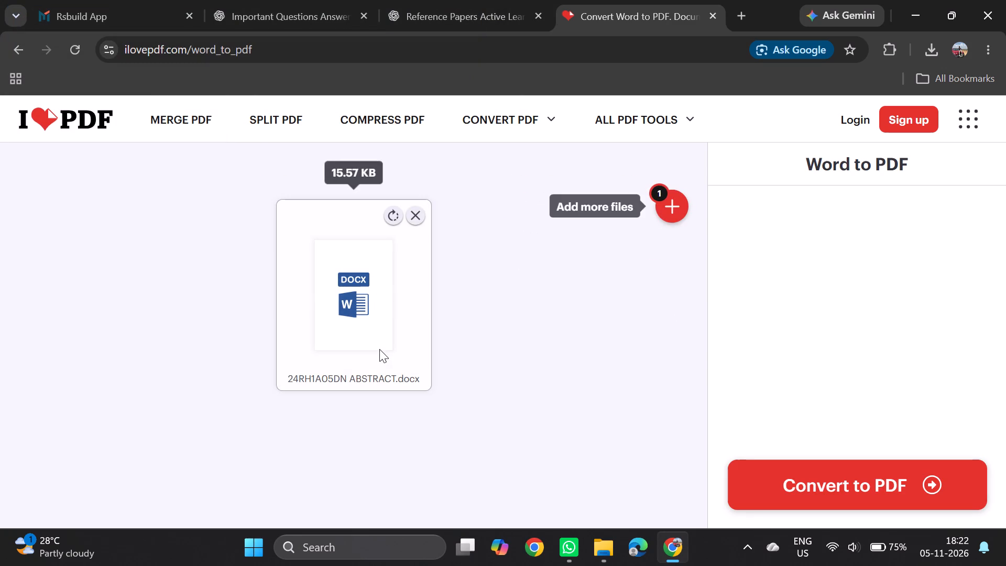
# Convert the uploaded Word document to PDF and download the converted file.
pyautogui.click(843, 465)
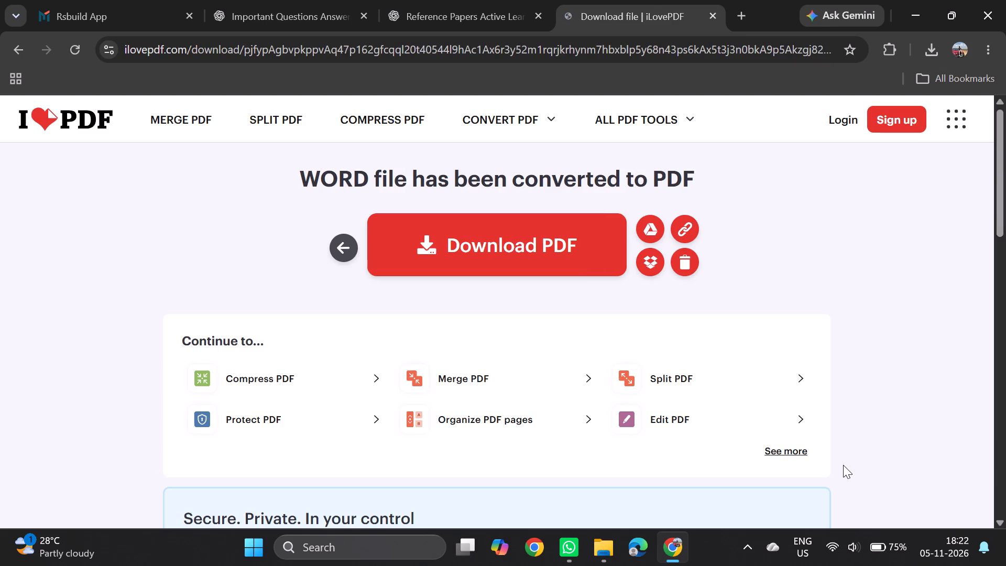
pyautogui.click(555, 261)
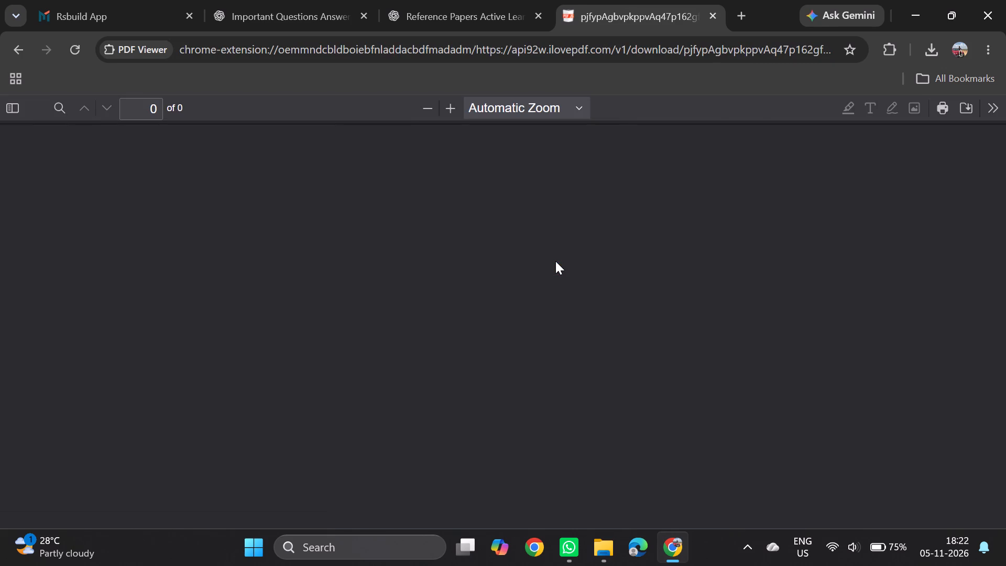
# Read through the converted assessment form PDF, checking the student details, abstract and evaluation table.
pyautogui.scroll(-1, 555, 261)
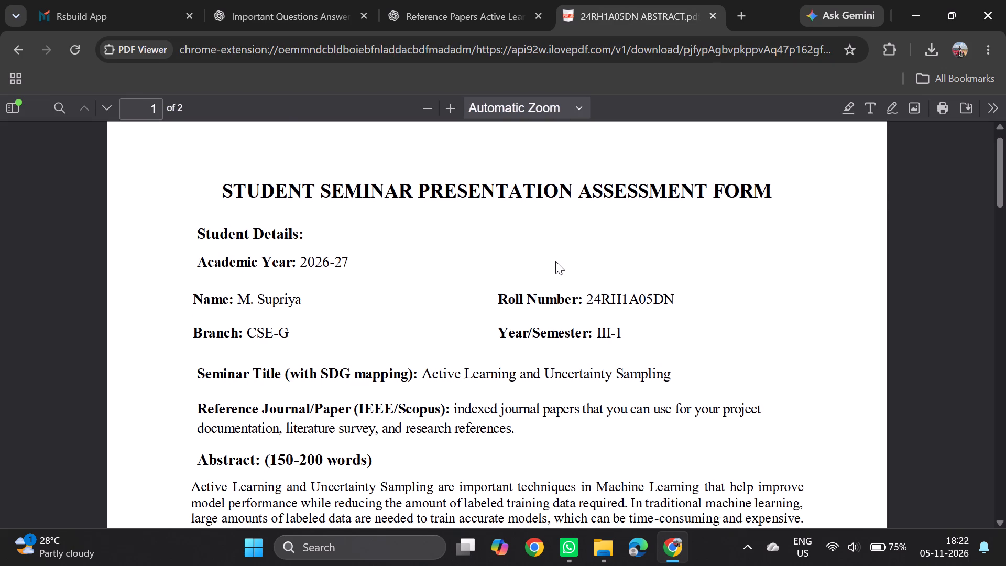
pyautogui.scroll(-3, 555, 261)
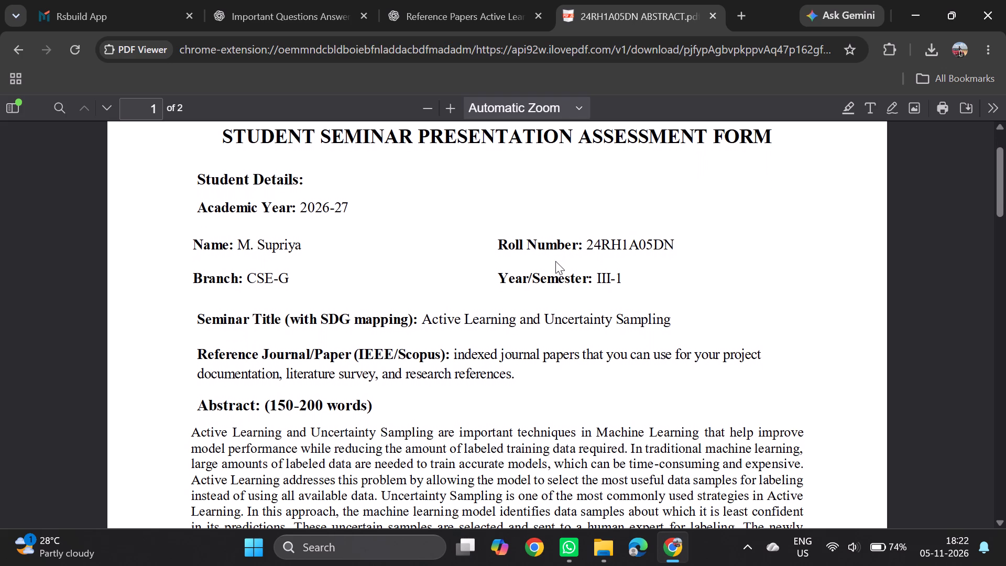
pyautogui.scroll(-1, 555, 261)
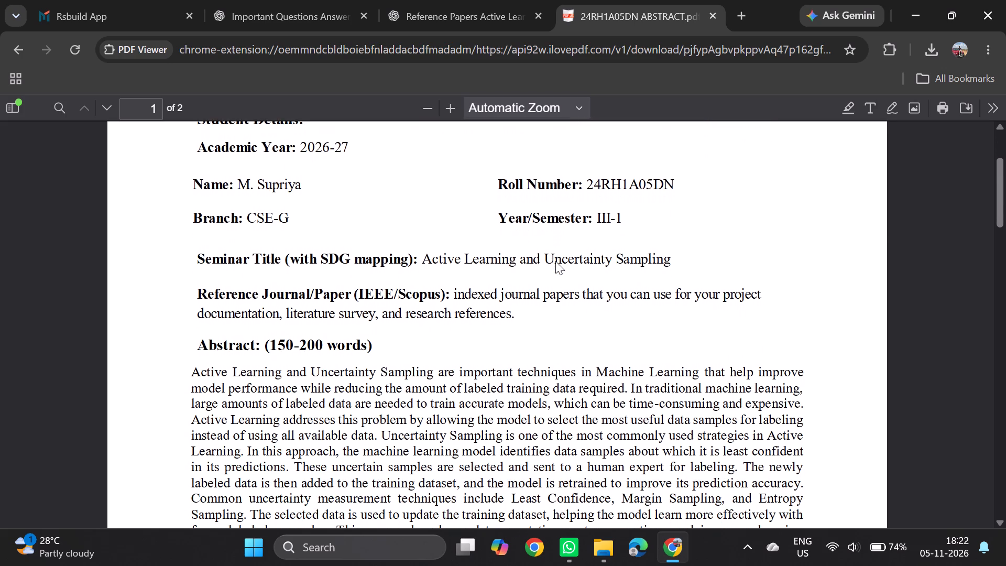
pyautogui.scroll(-2, 555, 261)
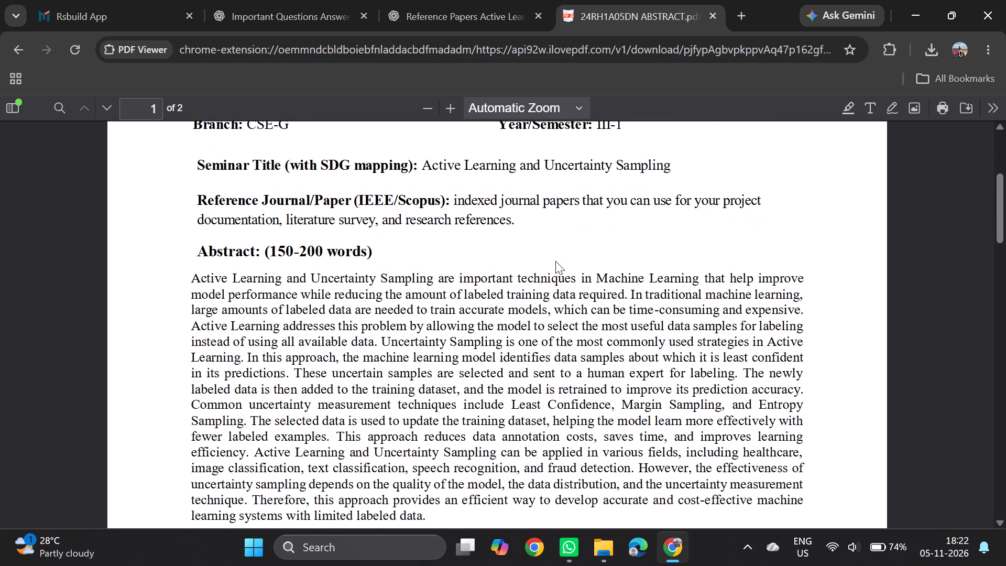
pyautogui.scroll(-5, 555, 261)
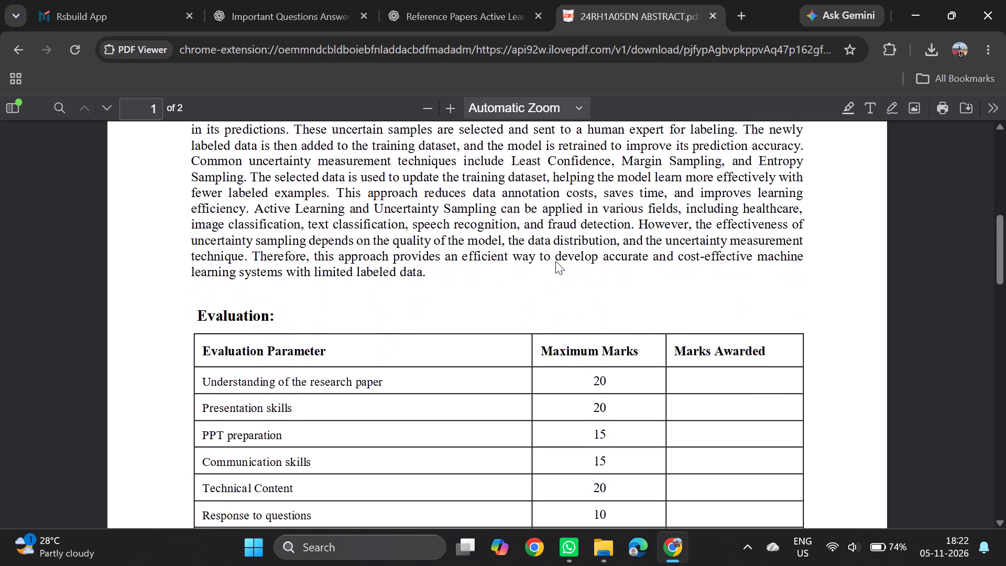
pyautogui.scroll(-6, 555, 261)
pyautogui.scroll(14, 555, 261)
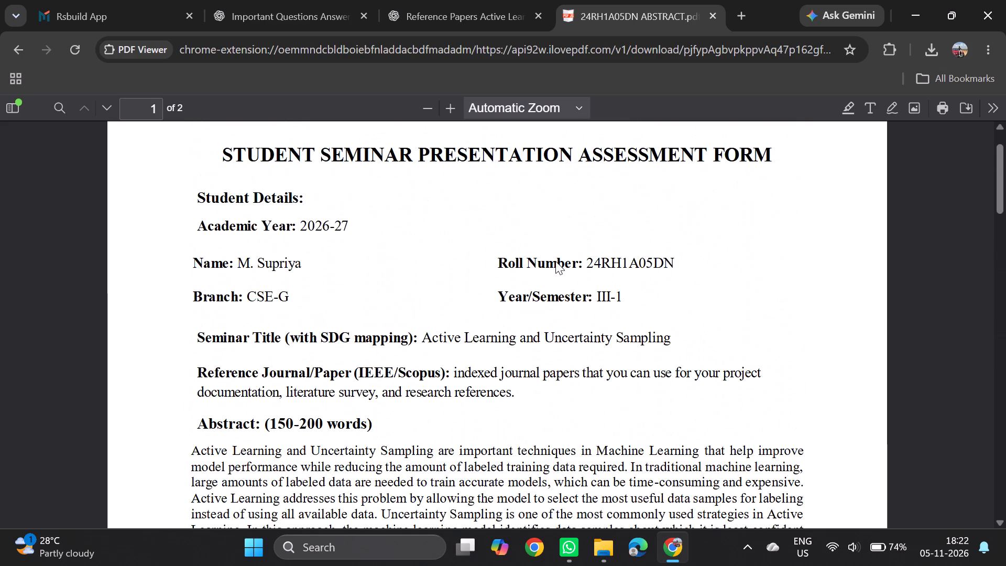
# Print the form to the Save as PDF destination, appending " pdf" to the suggested file name and saving it in Downloads.
pyautogui.click(939, 113)
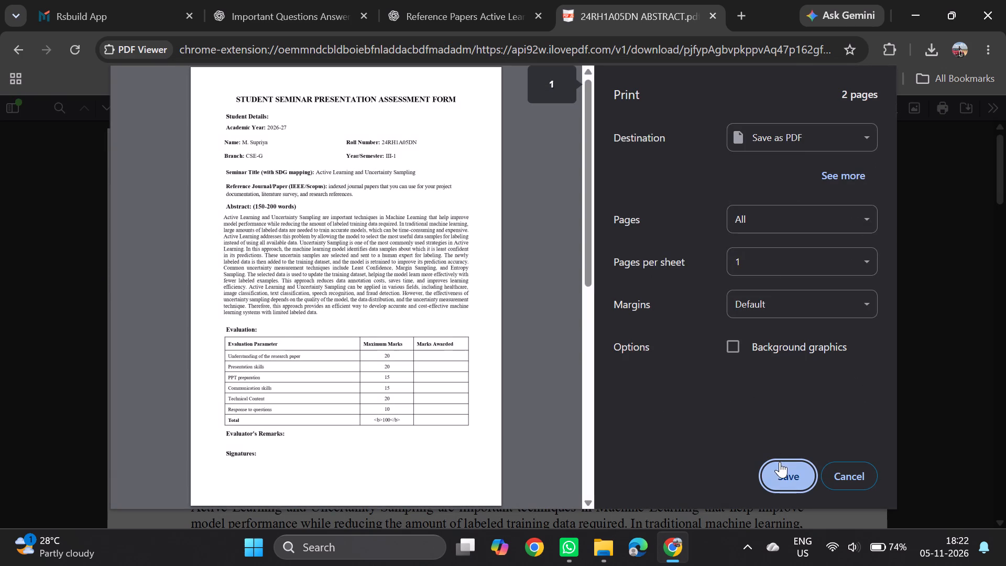
pyautogui.scroll(-5, 457, 394)
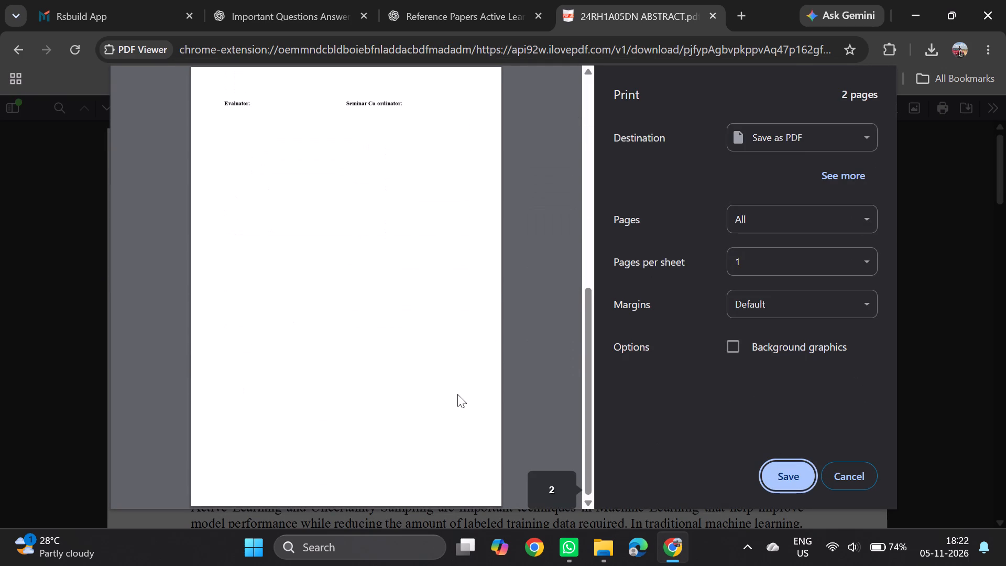
pyautogui.scroll(6, 457, 394)
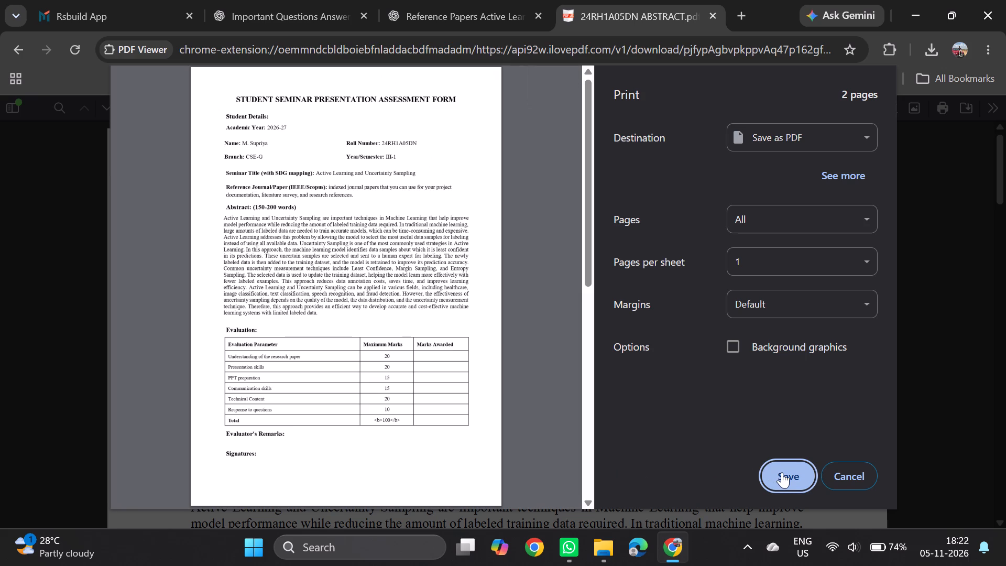
pyautogui.click(782, 472)
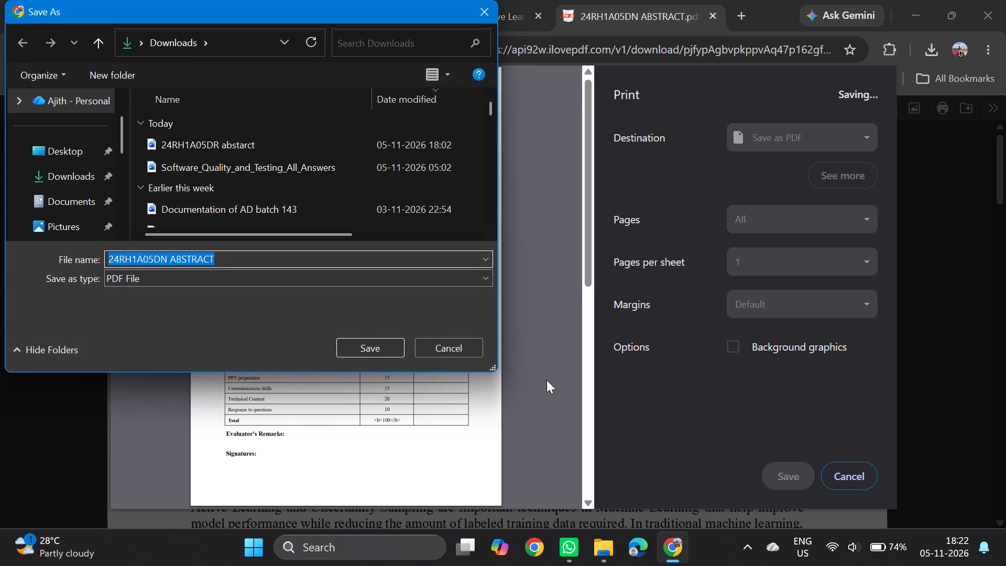
pyautogui.click(222, 256)
pyautogui.press('space')
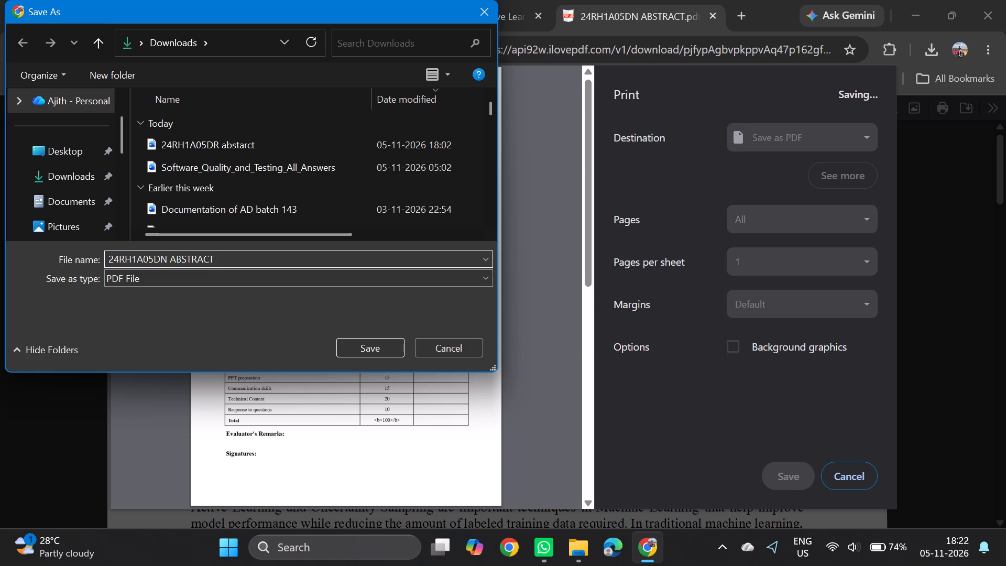
pyautogui.write('pdfd')
pyautogui.press('BackSpace')
pyautogui.press('Return')
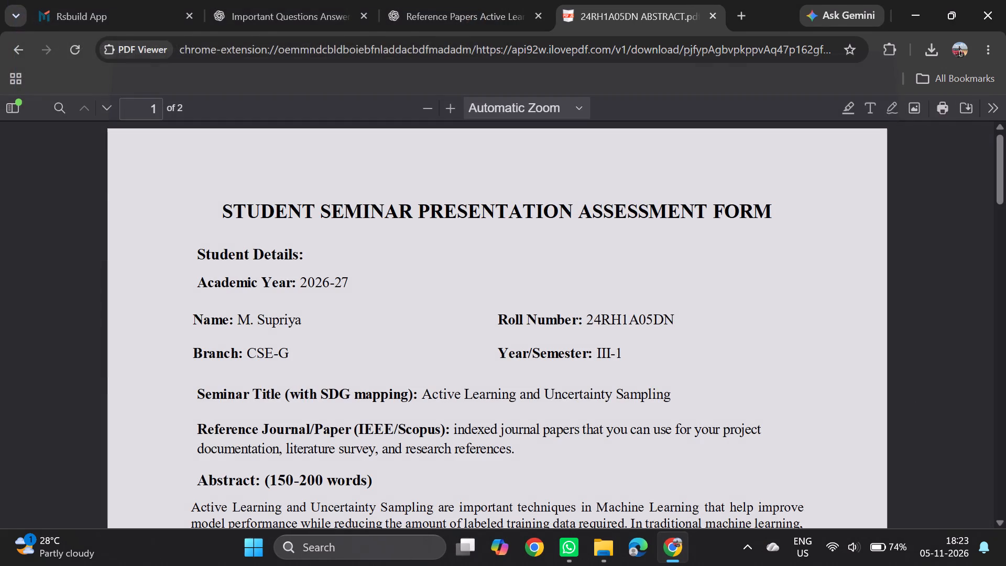
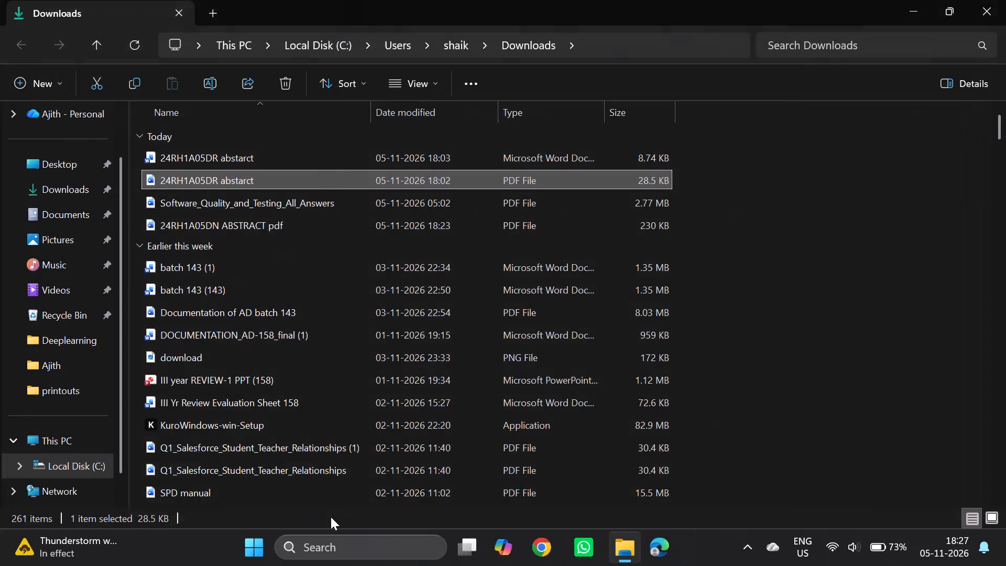
# Close the File Explorer window showing the Downloads folder.
pyautogui.hotkey('alt', 'F4')
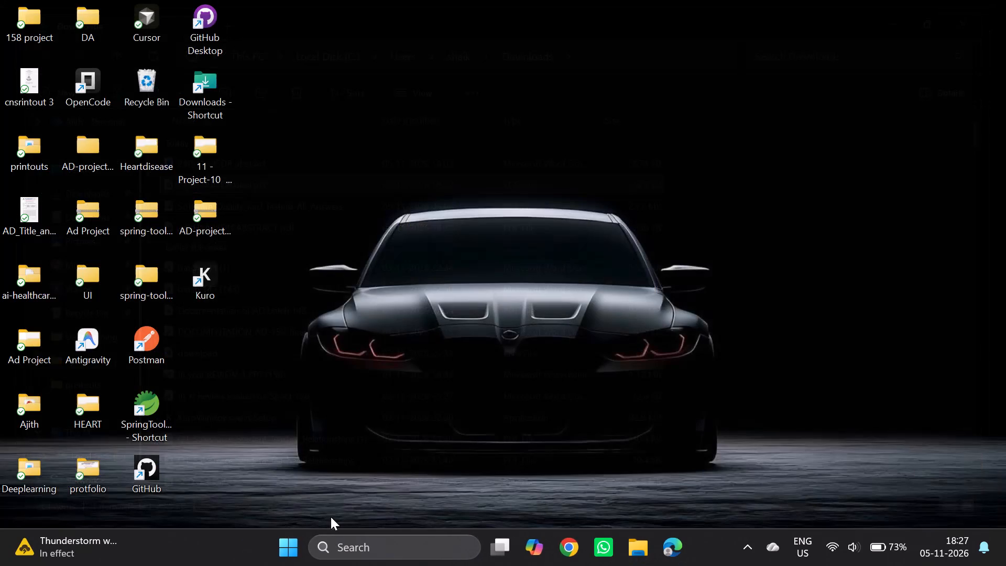
# Open the Shut Down Windows dialog from the desktop.
pyautogui.hotkey('alt', 'F4')
pyautogui.hotkey('alt', '4')
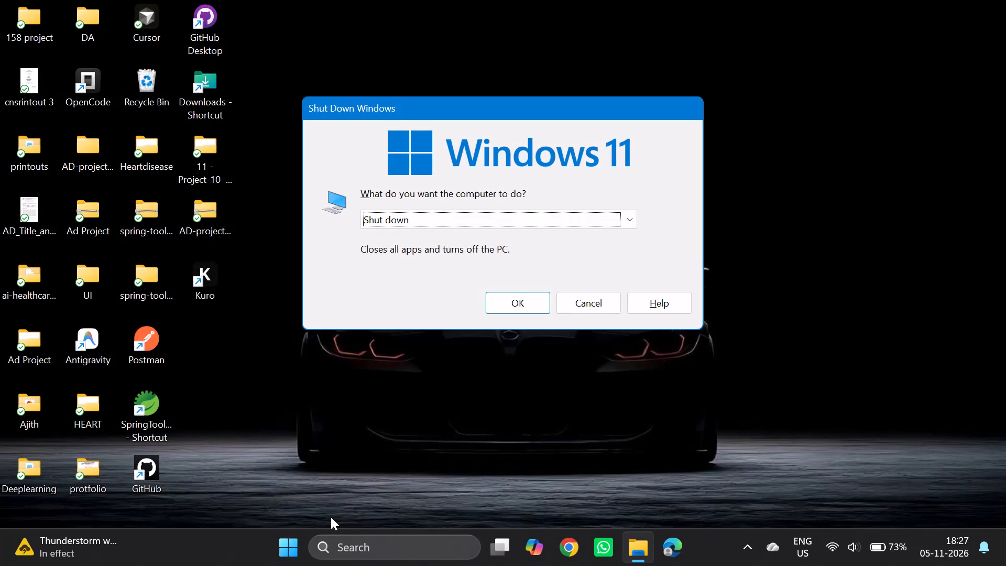